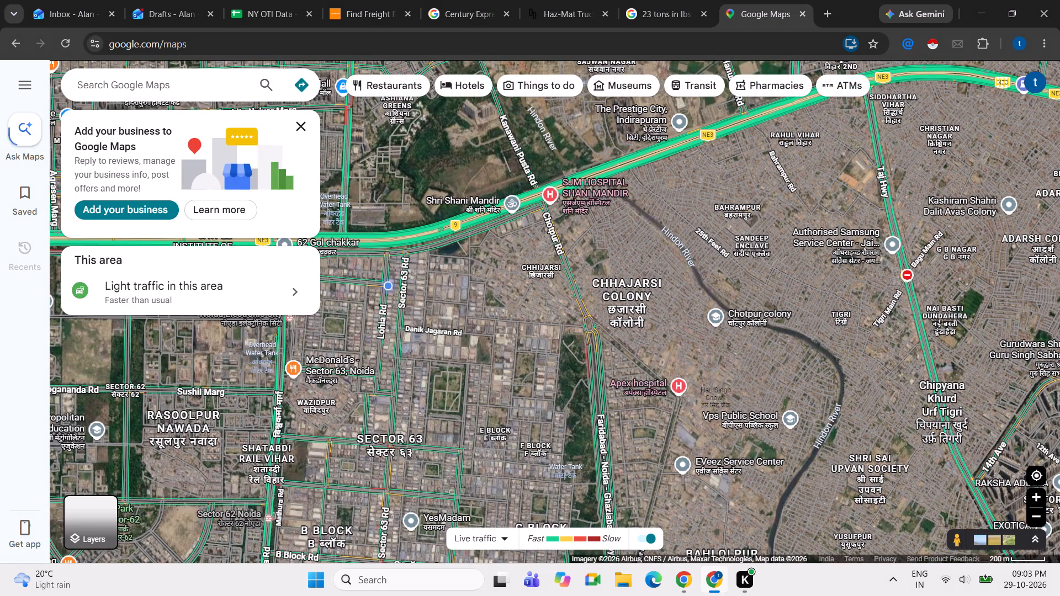
Search the map for TM International LLC on Faile Street, Bronx NY, using the copied company name and address.
key(ctrl+v)
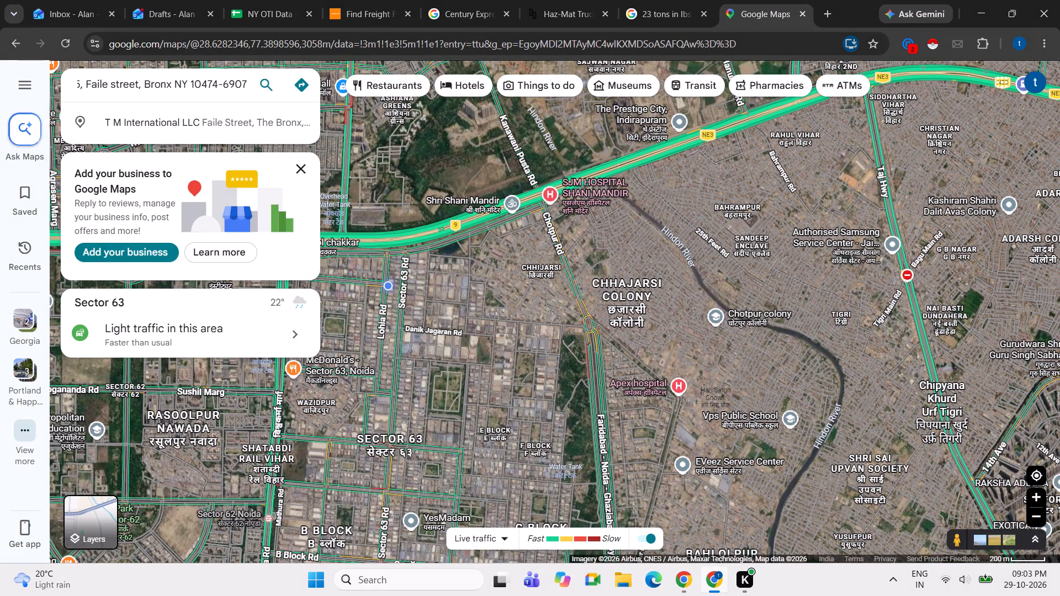
key(Return)
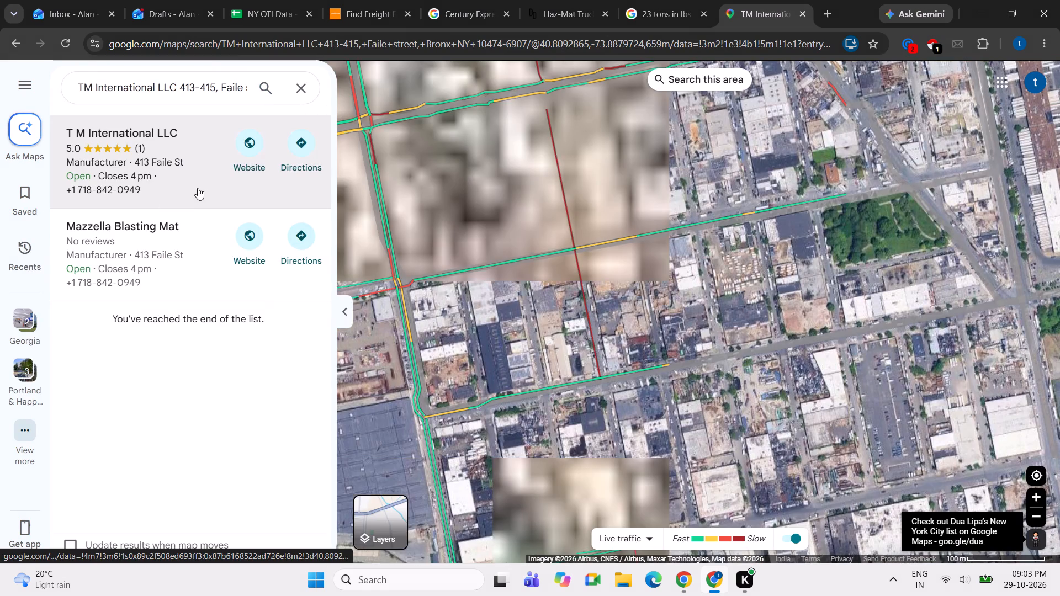
Get directions to T M International LLC at 413 Faile St, searching "newyork port" as the starting point.
click(134, 134)
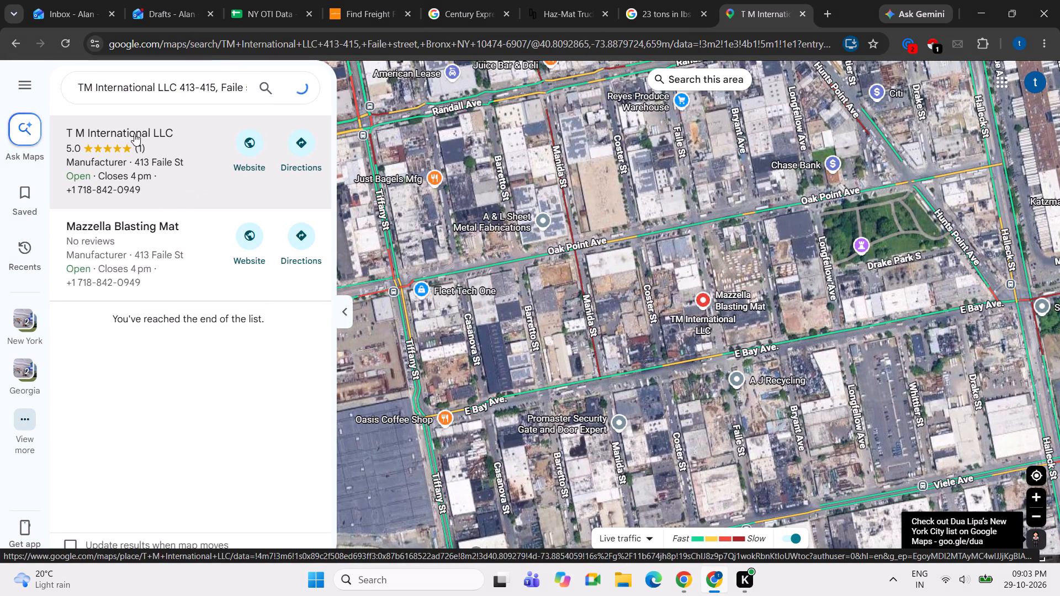
click(370, 366)
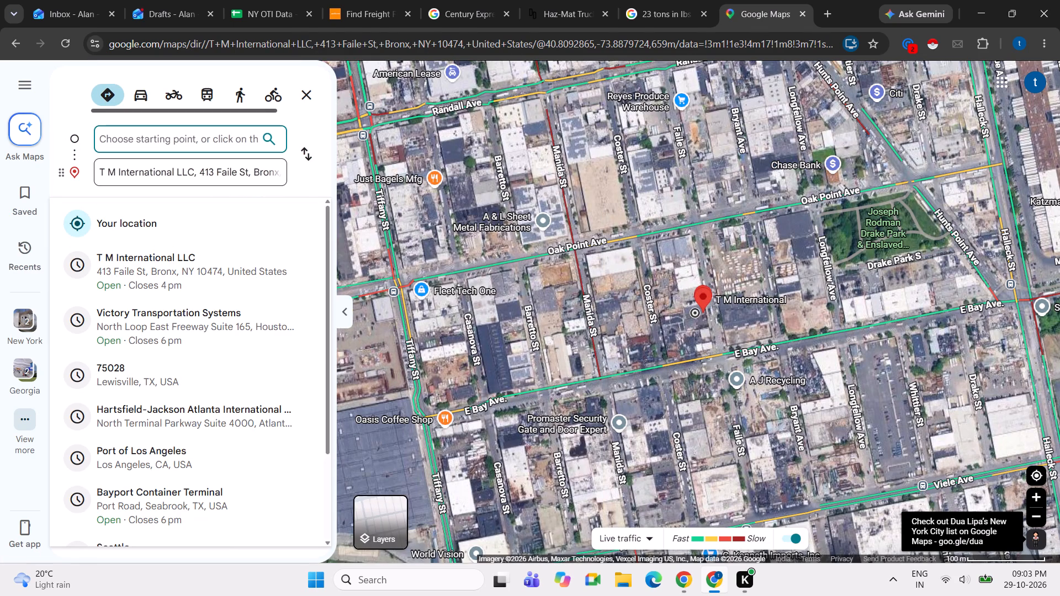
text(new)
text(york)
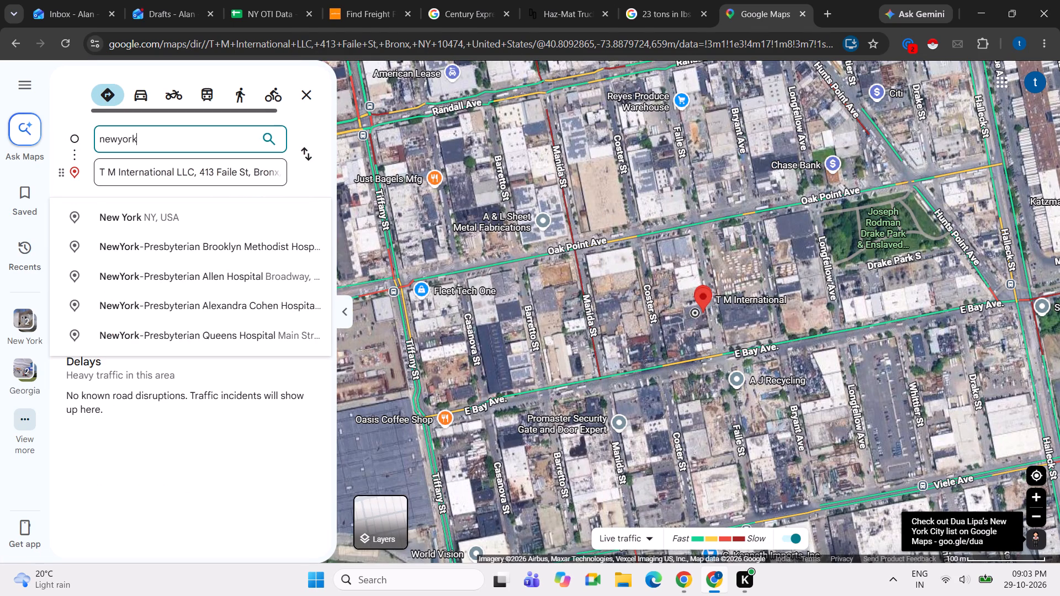
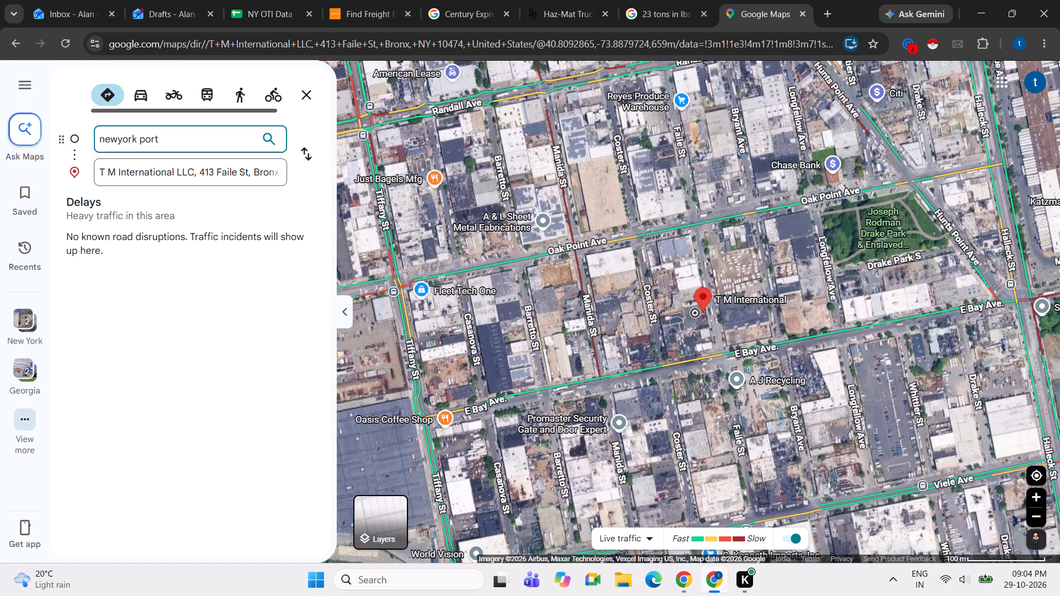
Replace the directions' starting point by searching for "port of liberty" and choosing Port Liberty New York on Western Avenue, Staten Island.
key(BackSpace)
key(BackSpace)
key(BackSpace)
key(BackSpace)
key(BackSpace)
key(BackSpace)
key(BackSpace)
key(BackSpace)
key(BackSpace)
key(BackSpace)
key(BackSpace)
key(BackSpace)
key(BackSpace)
key(BackSpace)
key(BackSpace)
key(BackSpace)
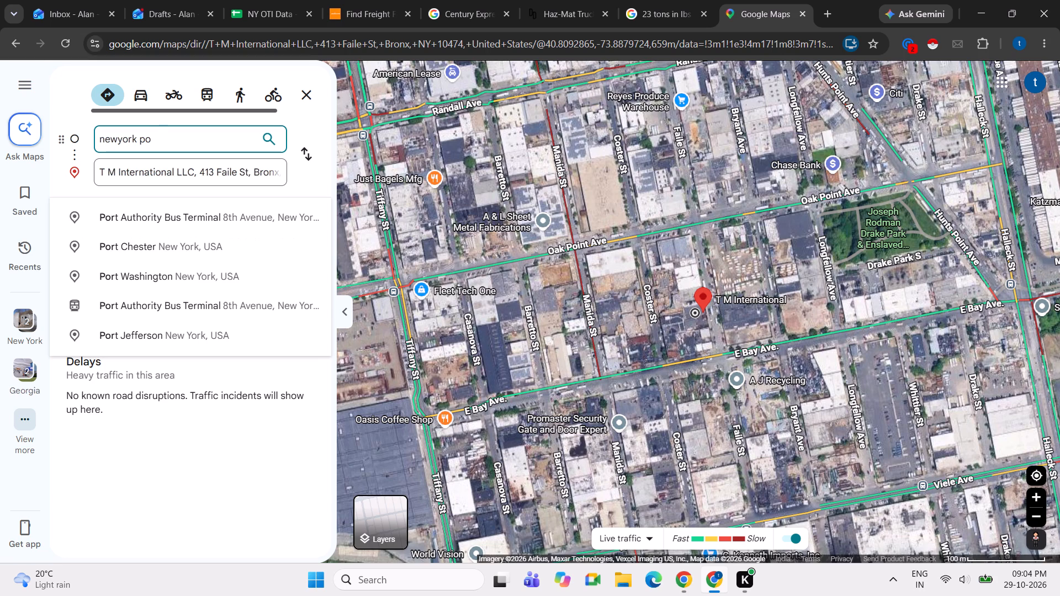
text(port of)
key(space)
text(liberty)
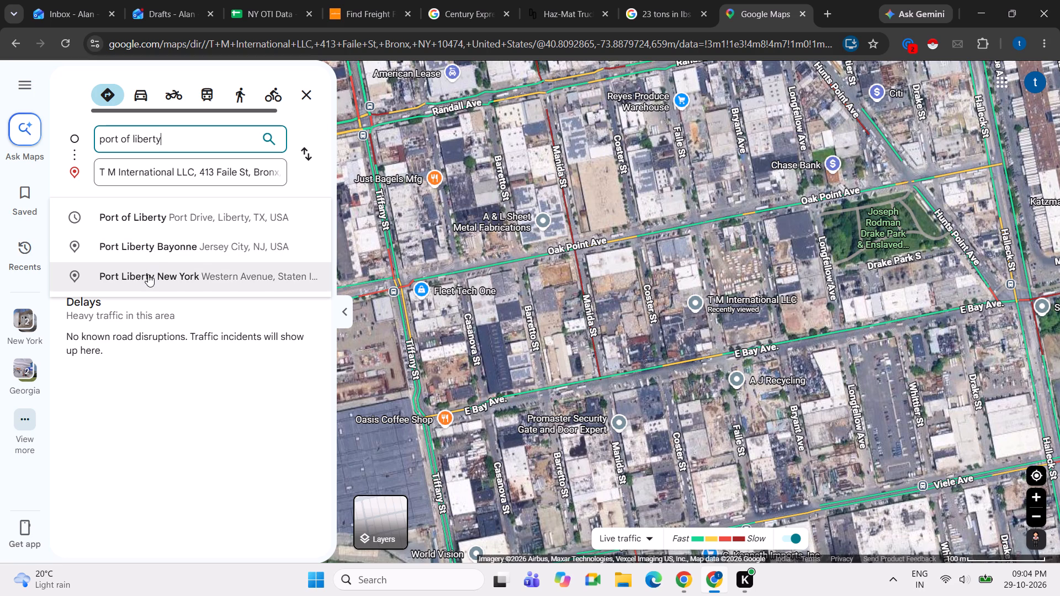
click(192, 281)
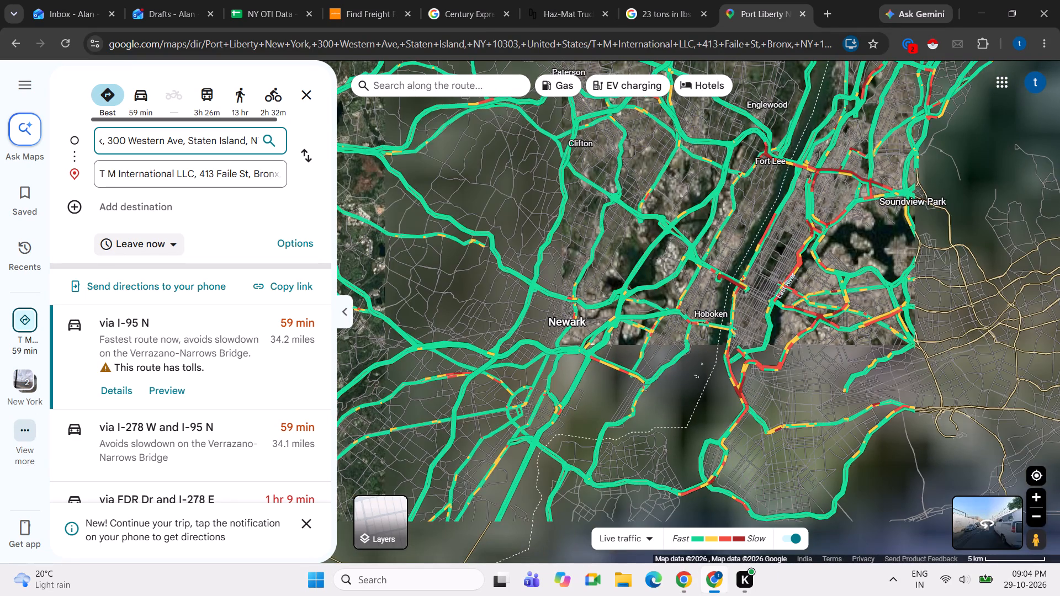
scroll(618, 291, down, 2)
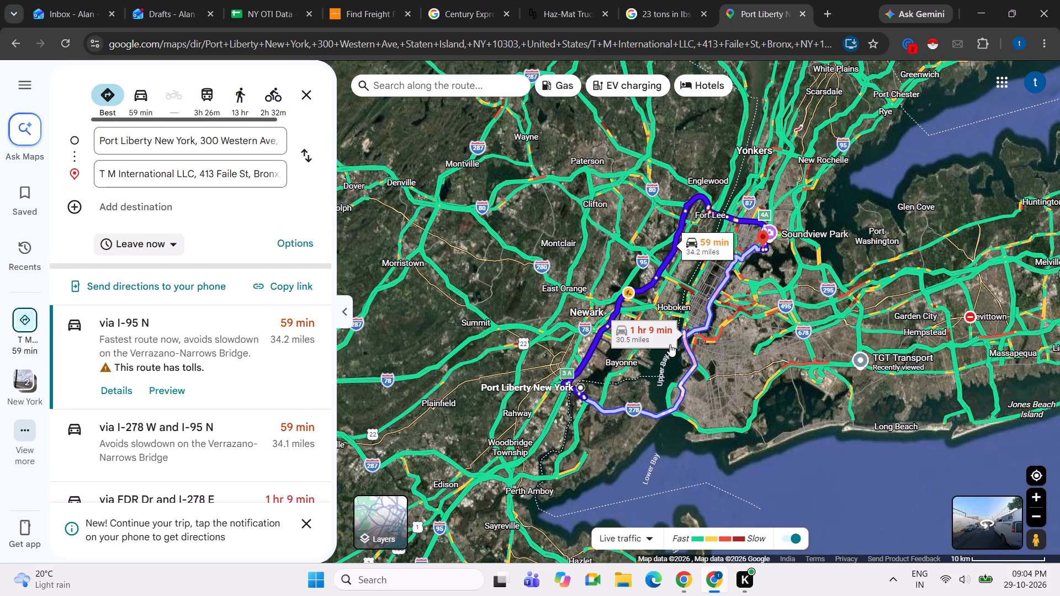
scroll(670, 344, up, 2)
scroll(714, 242, up, 2)
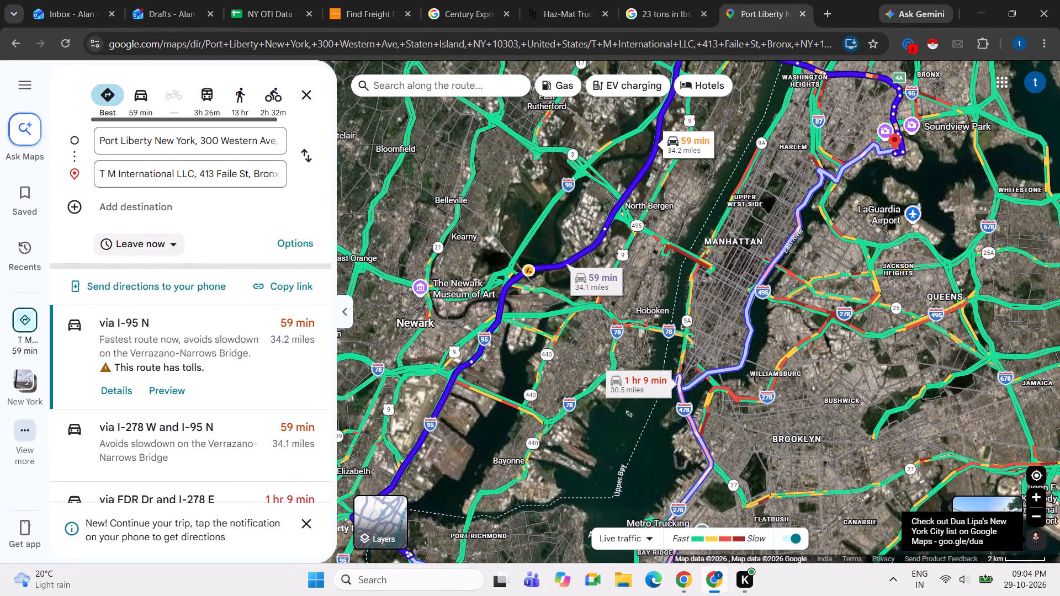
scroll(827, 231, down, 2)
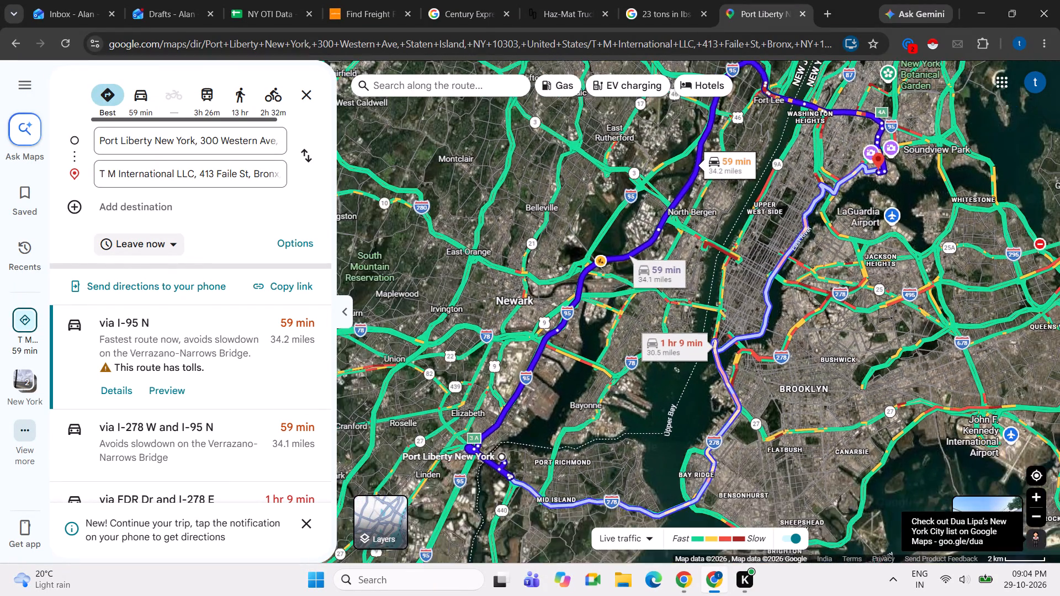
scroll(824, 237, down, 1)
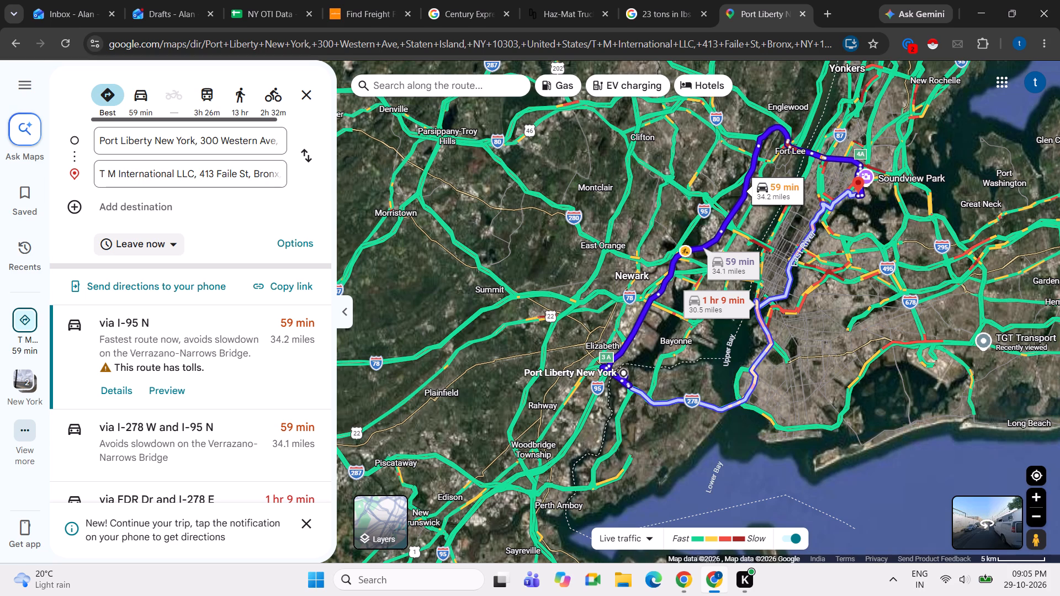
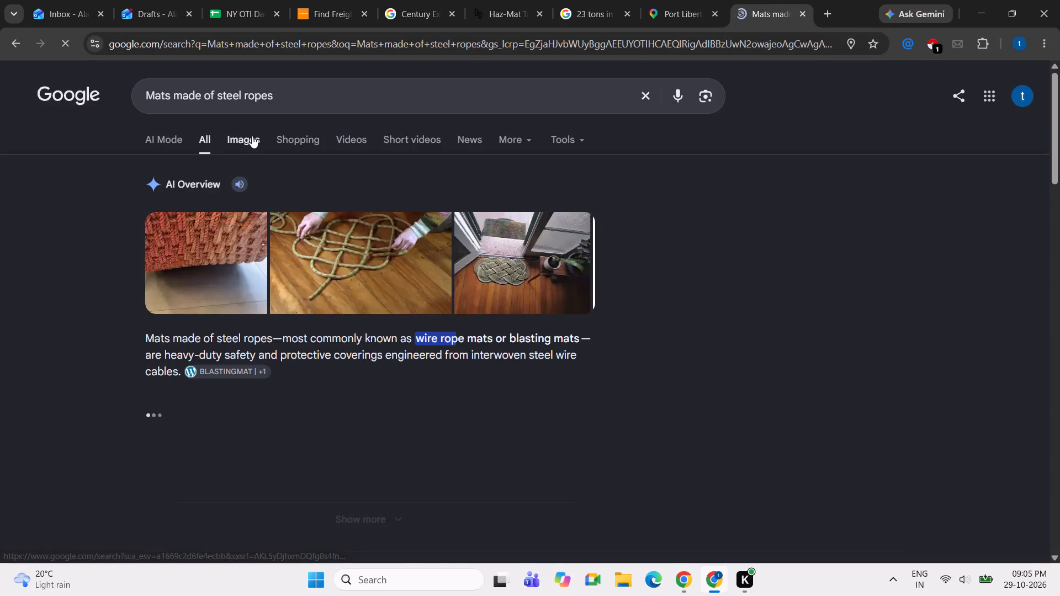
Show the image results for the search "Mats made of steel ropes".
click(252, 136)
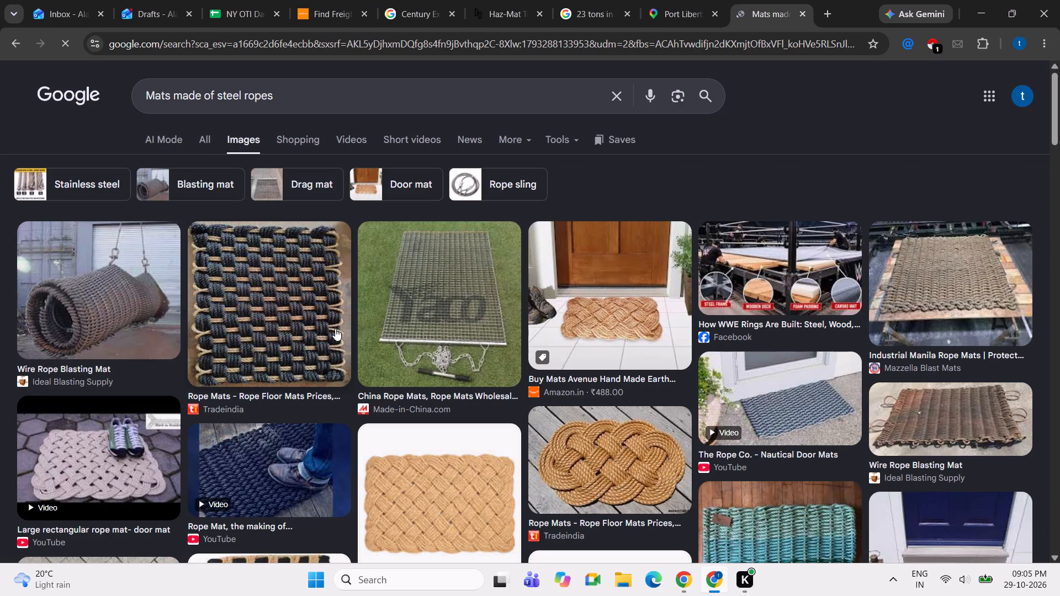
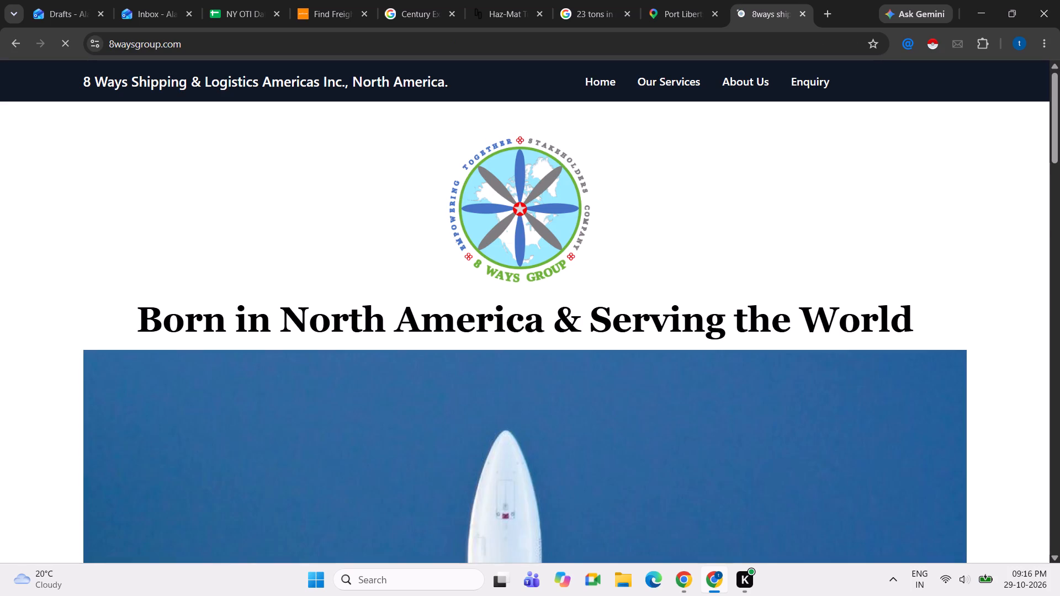
Review the 8 Ways Shipping & Logistics Americas home page, examining its freight service descriptions and the vision and mission sections.
scroll(579, 239, down, 2)
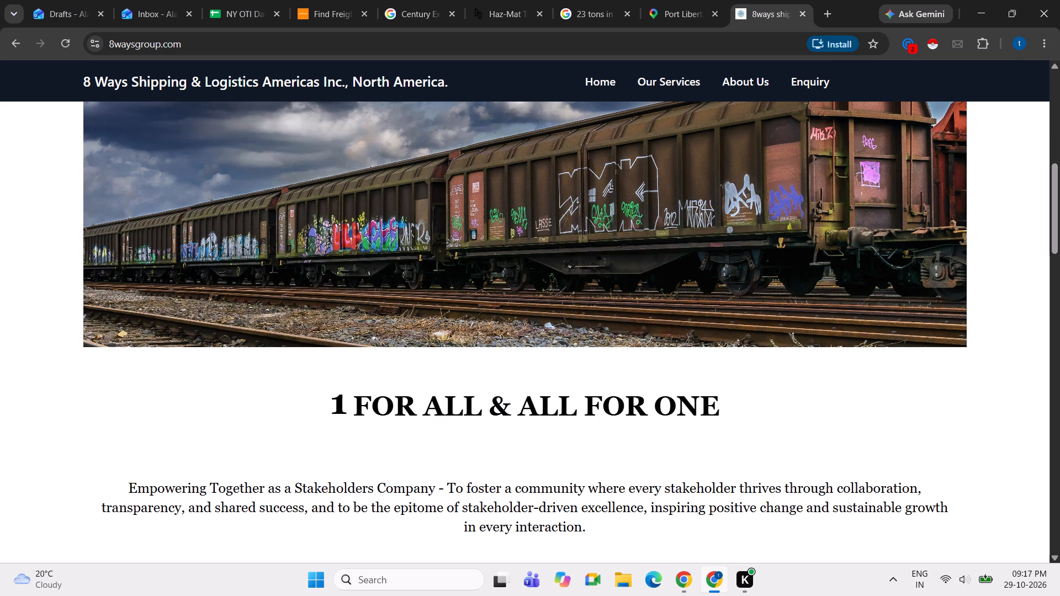
scroll(579, 239, down, 3)
scroll(579, 239, up, 2)
scroll(579, 239, down, 1)
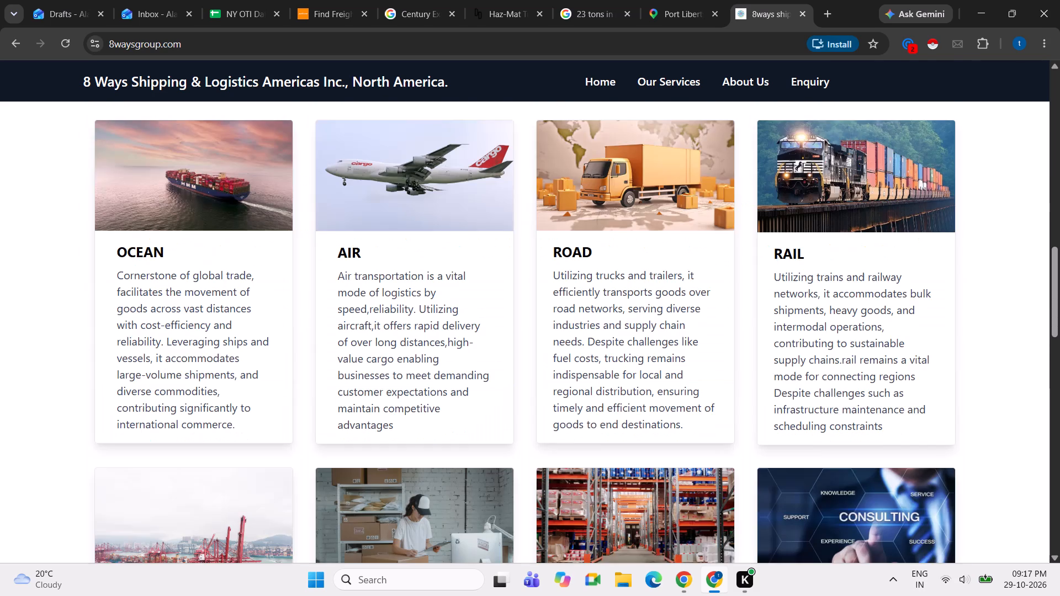
scroll(548, 272, down, 1)
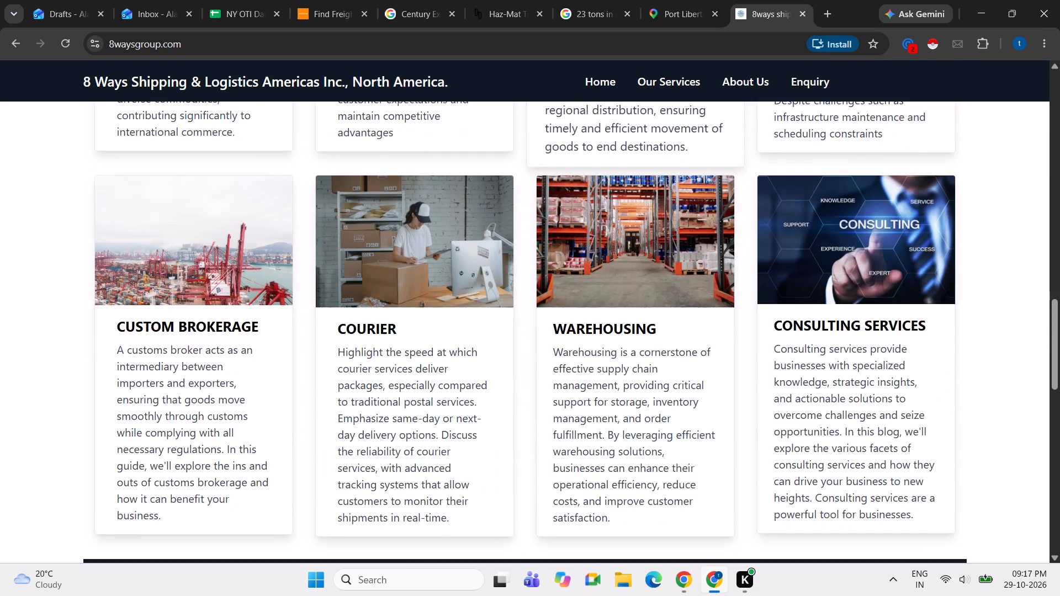
scroll(548, 272, down, 1)
scroll(548, 272, up, 3)
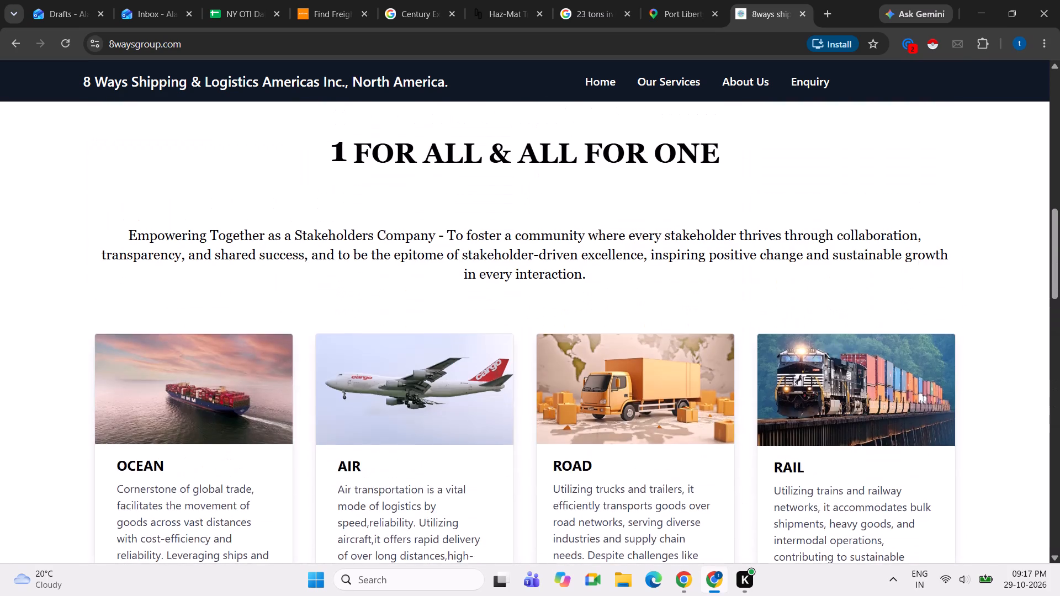
scroll(562, 299, down, 3)
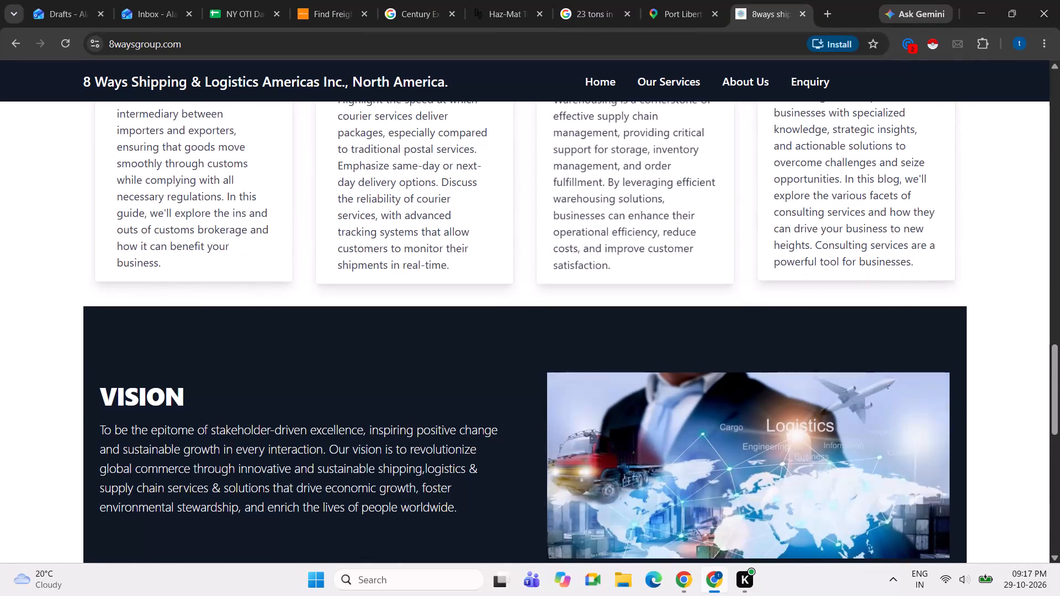
scroll(612, 372, down, 1)
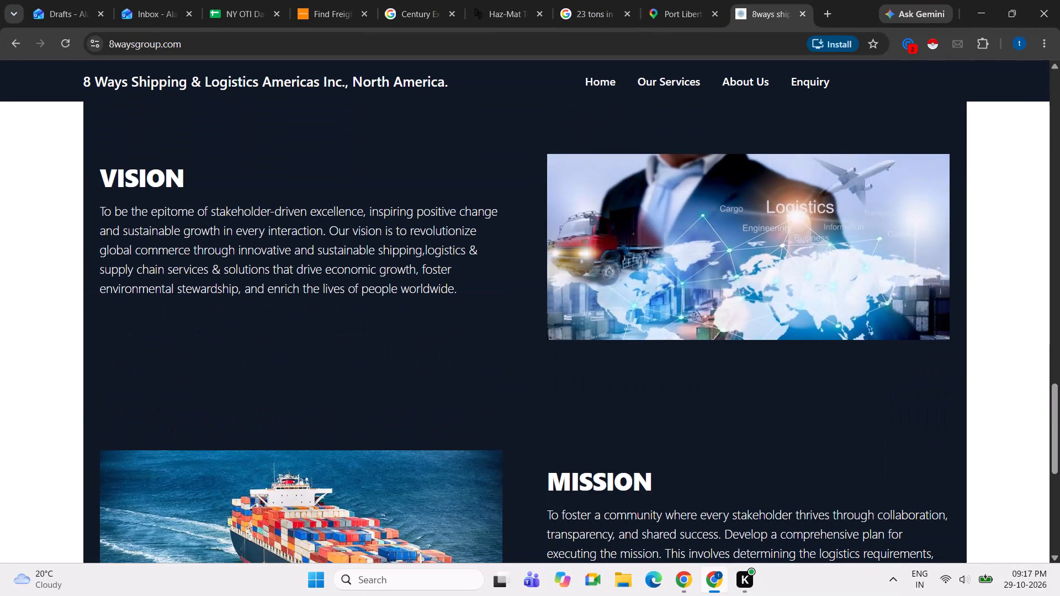
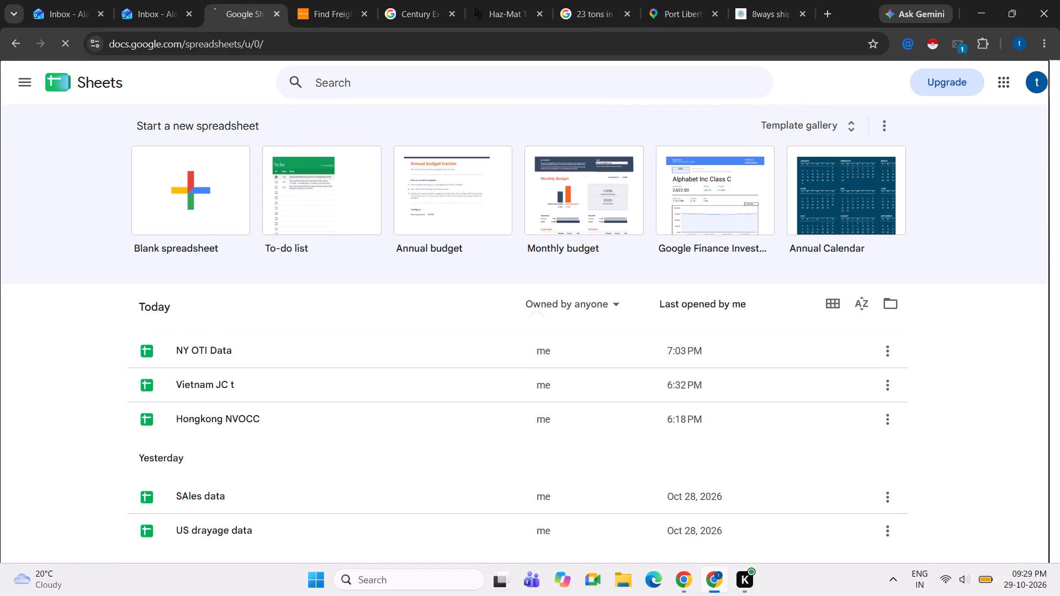
In a new blank spreadsheet, widen column A to several times its width and paste the copied carrier contact list into cell A1.
click(76, 172)
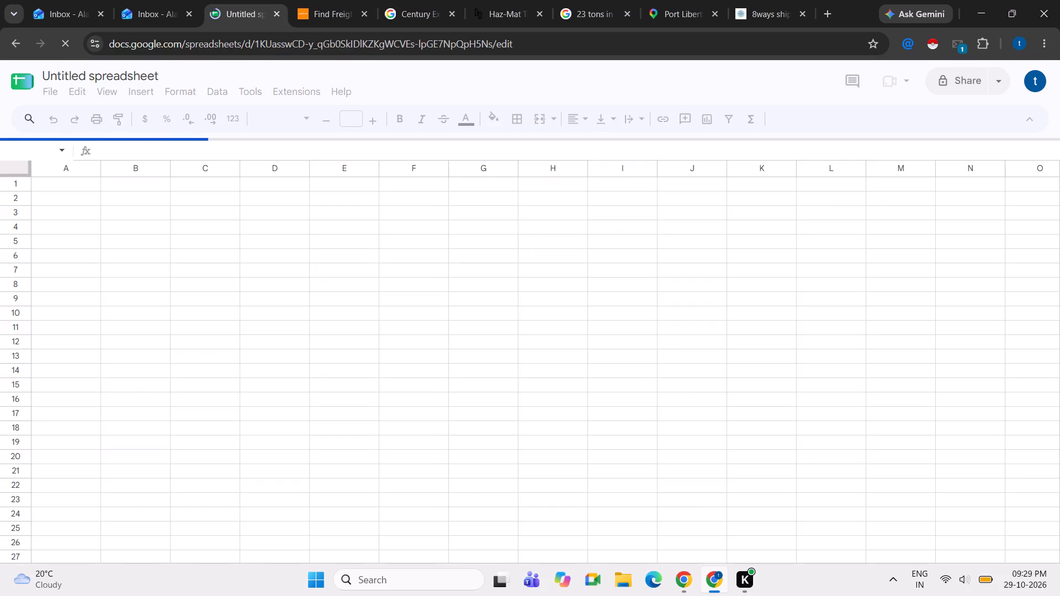
drag(101, 163, 220, 189)
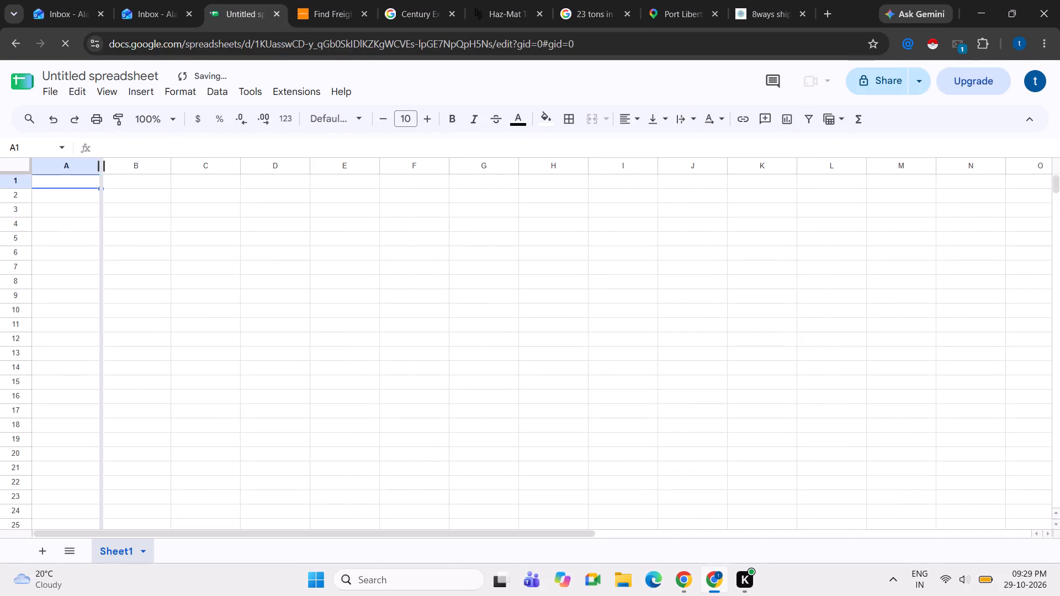
drag(220, 189, 472, 216)
key(ctrl+v)
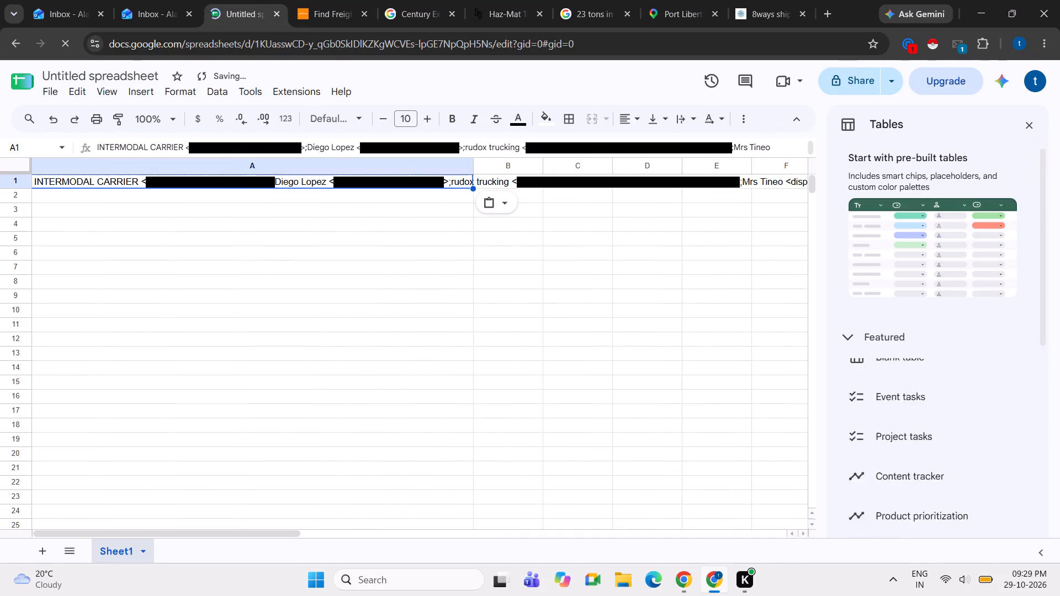
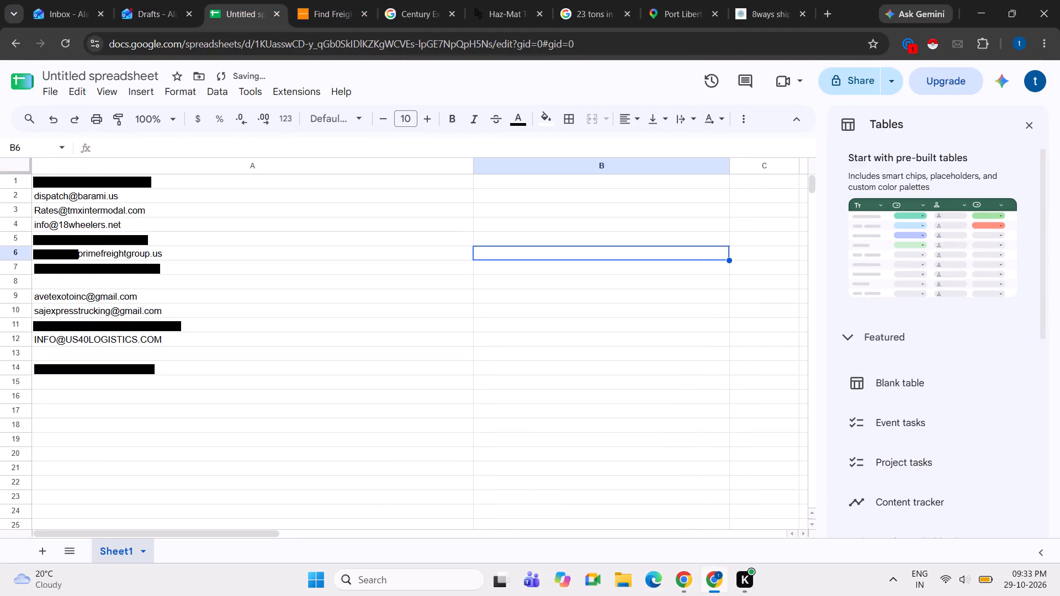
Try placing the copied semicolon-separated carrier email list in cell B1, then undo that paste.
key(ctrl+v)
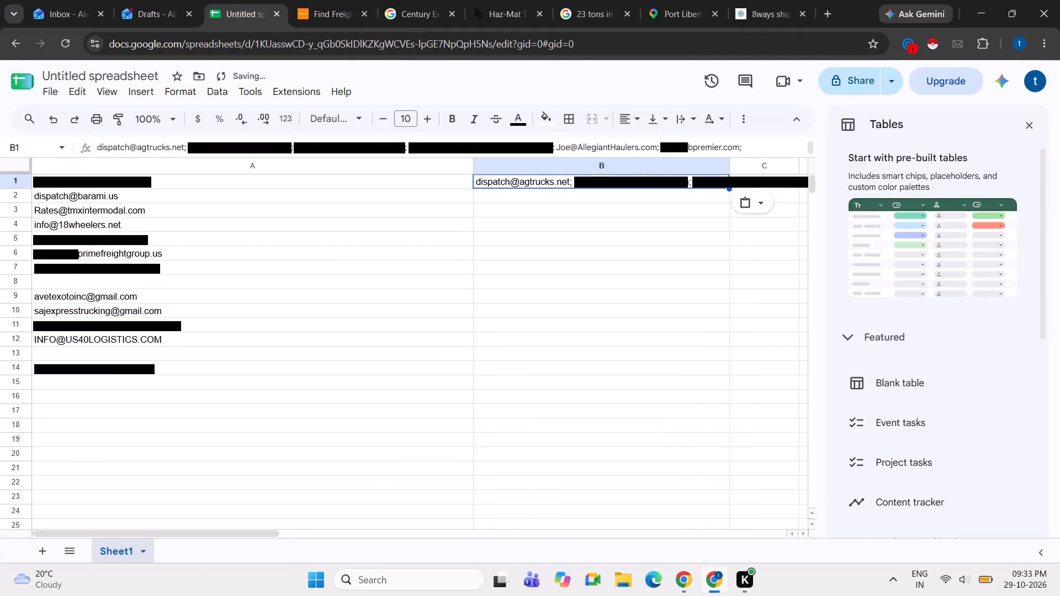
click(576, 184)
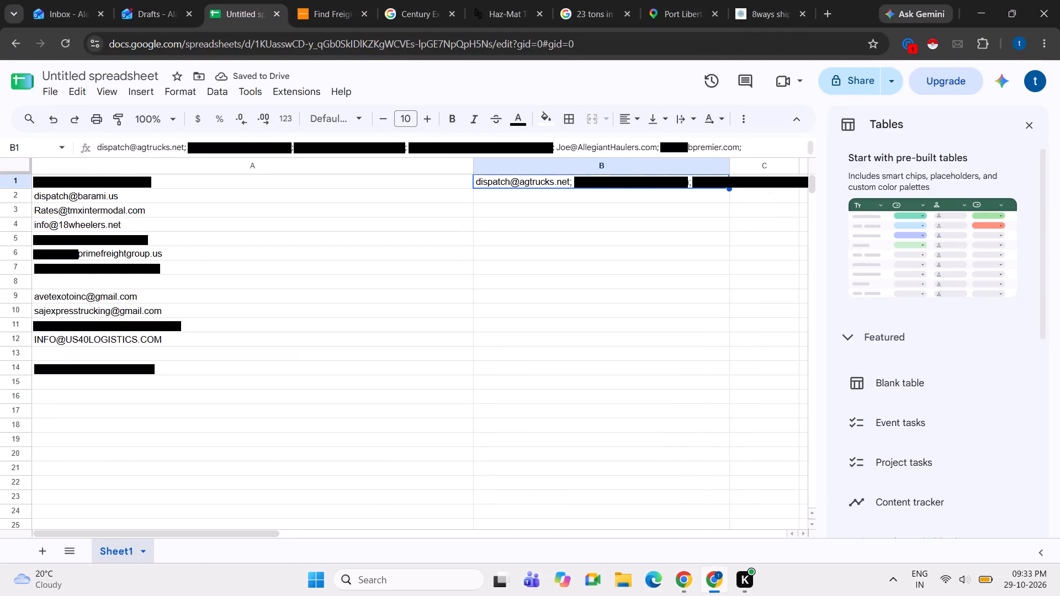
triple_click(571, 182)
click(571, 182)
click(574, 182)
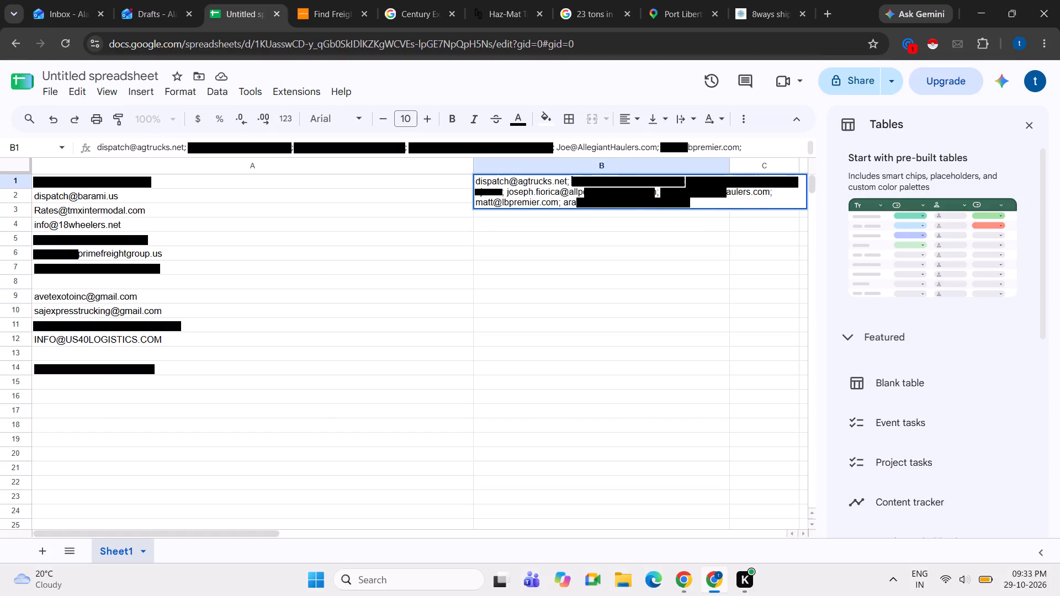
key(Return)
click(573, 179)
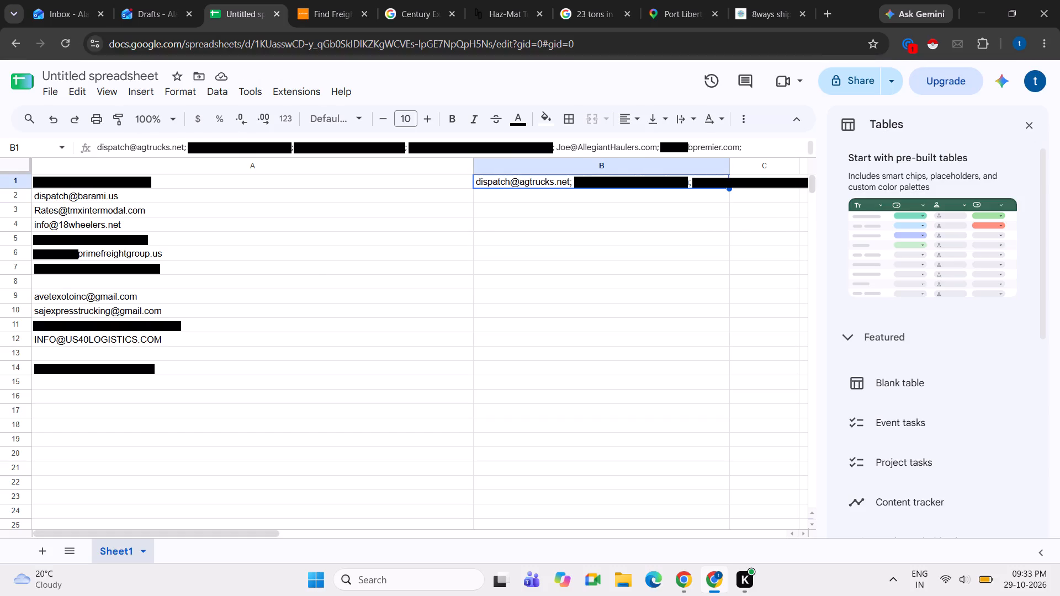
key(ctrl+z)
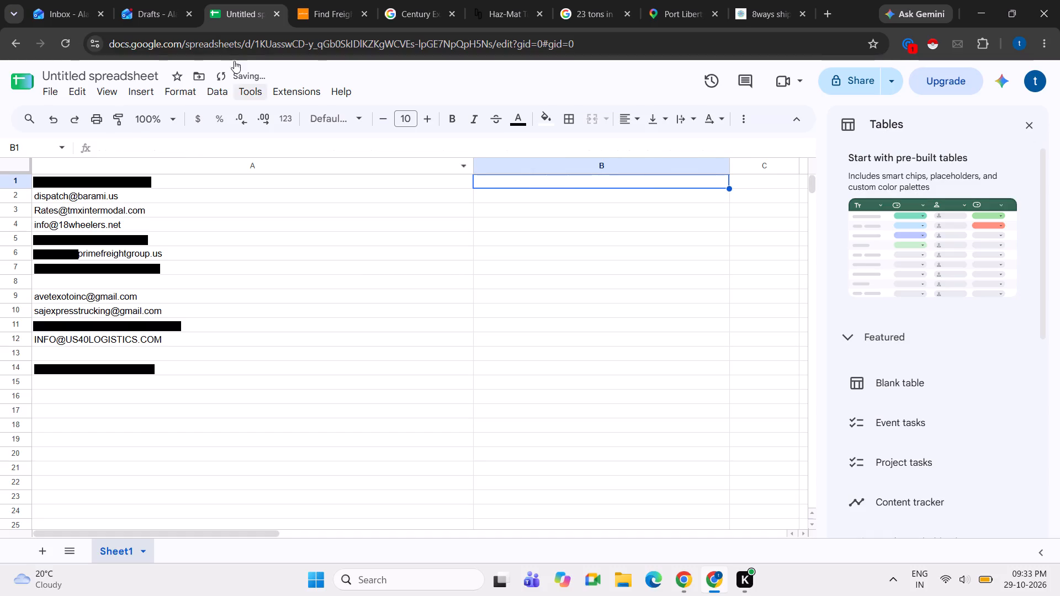
Paste the copied semicolon-separated carrier email list into cell A16, below the existing contacts.
click(106, 393)
key(ctrl+v)
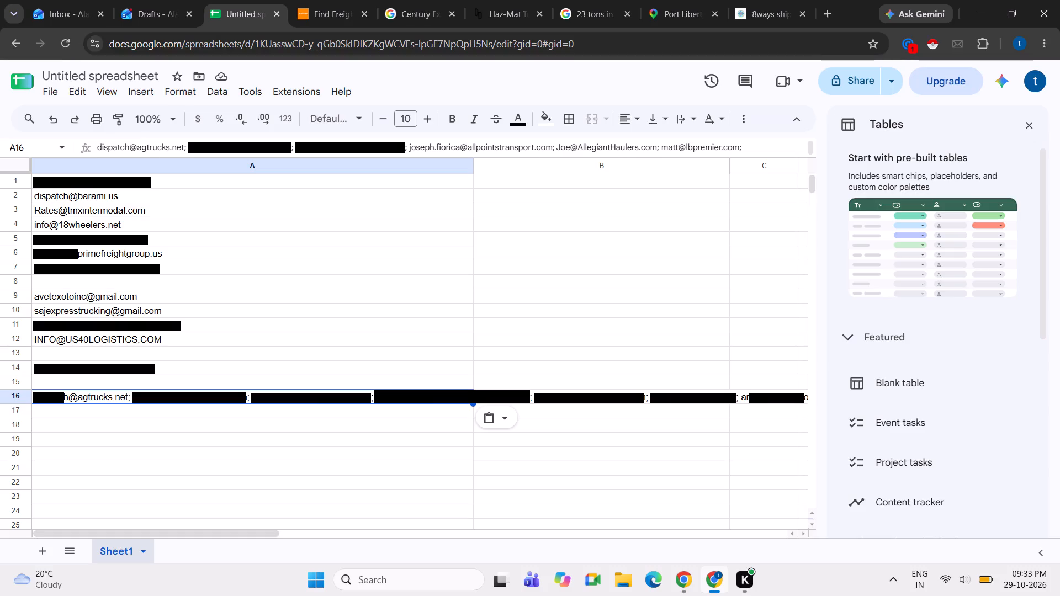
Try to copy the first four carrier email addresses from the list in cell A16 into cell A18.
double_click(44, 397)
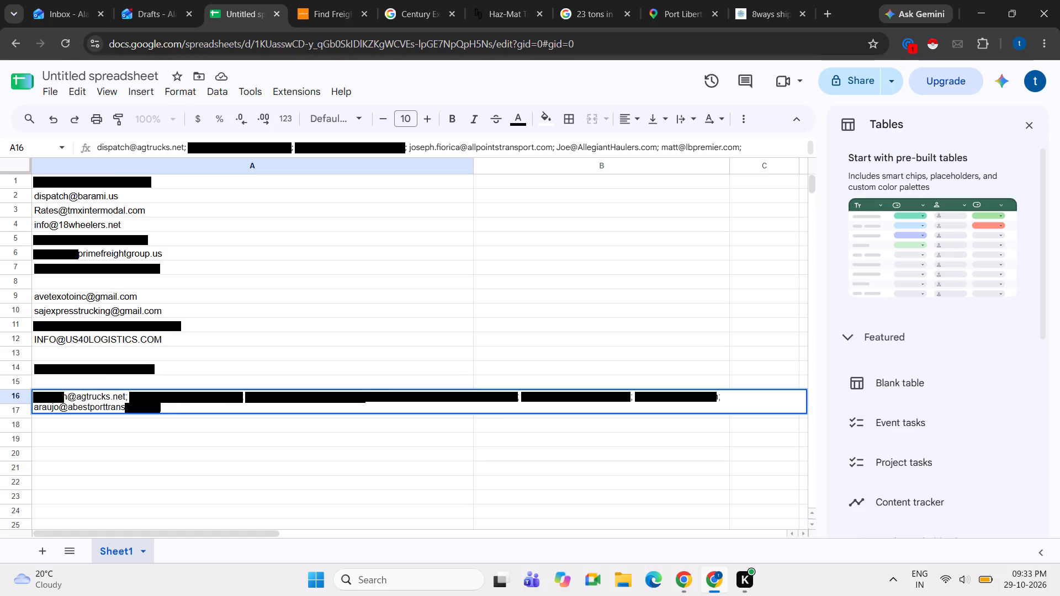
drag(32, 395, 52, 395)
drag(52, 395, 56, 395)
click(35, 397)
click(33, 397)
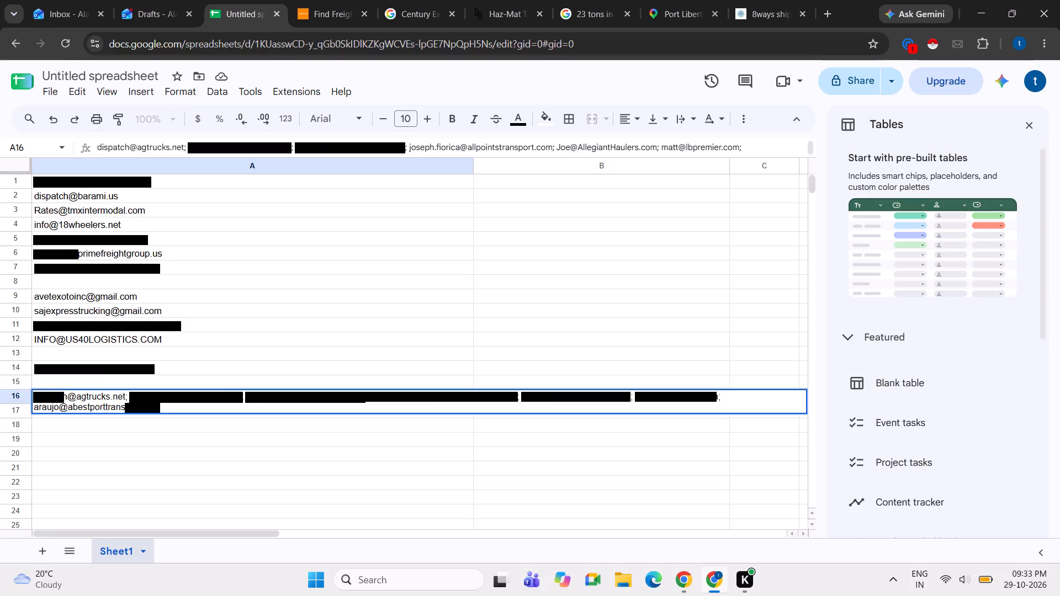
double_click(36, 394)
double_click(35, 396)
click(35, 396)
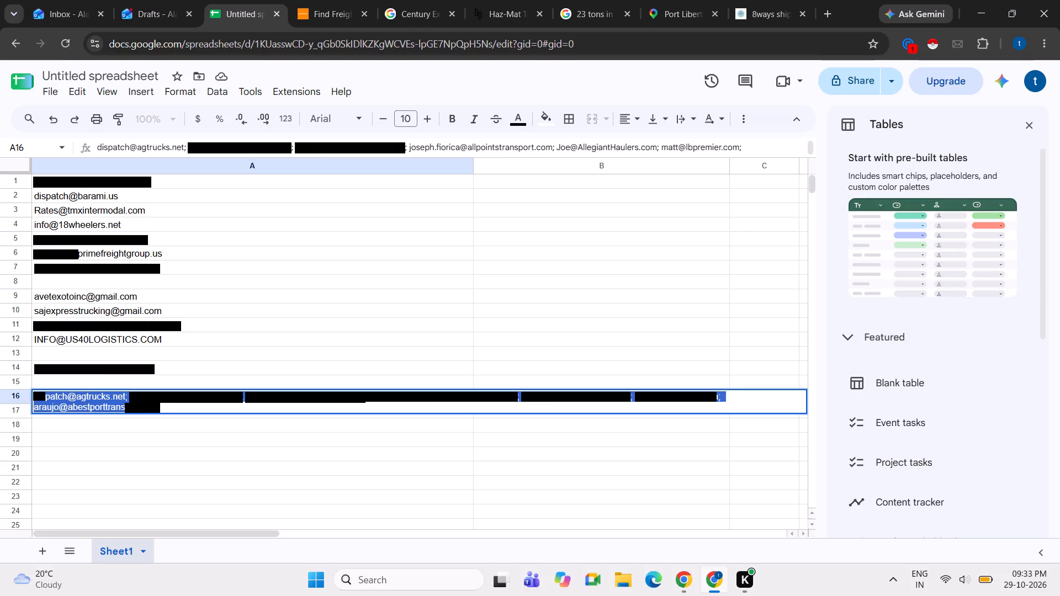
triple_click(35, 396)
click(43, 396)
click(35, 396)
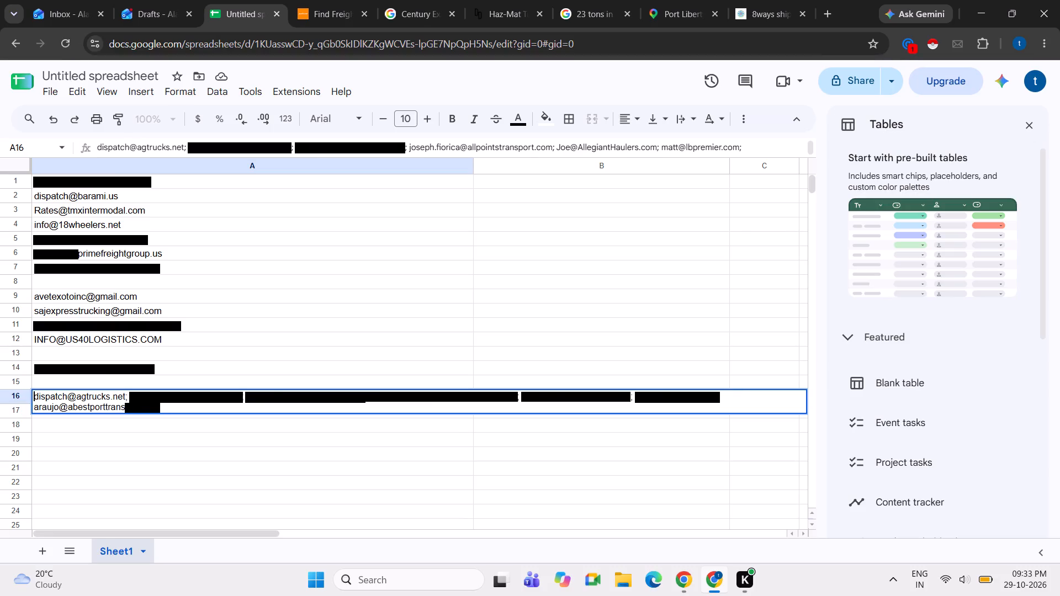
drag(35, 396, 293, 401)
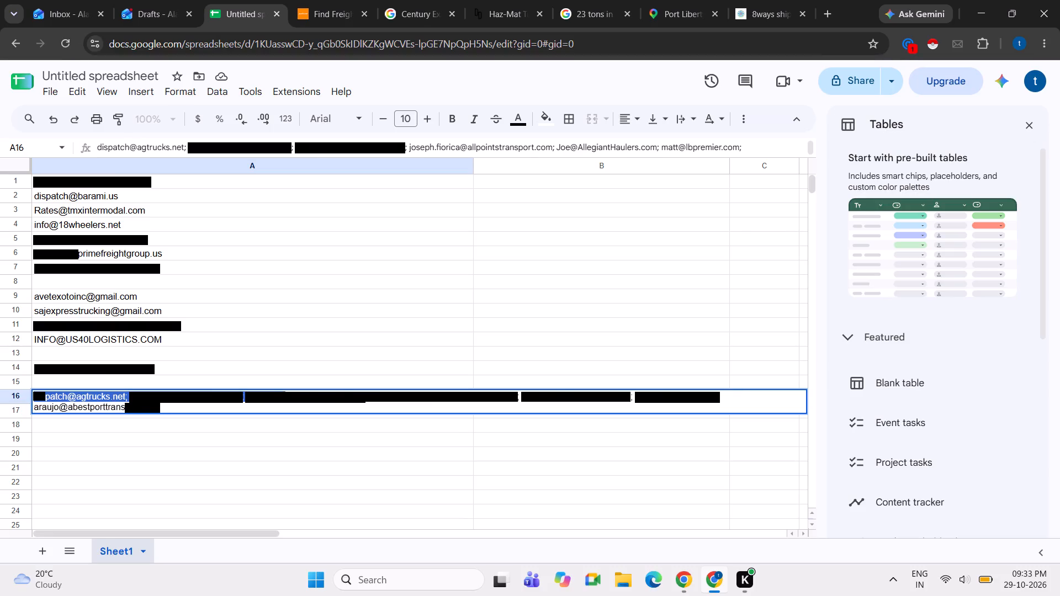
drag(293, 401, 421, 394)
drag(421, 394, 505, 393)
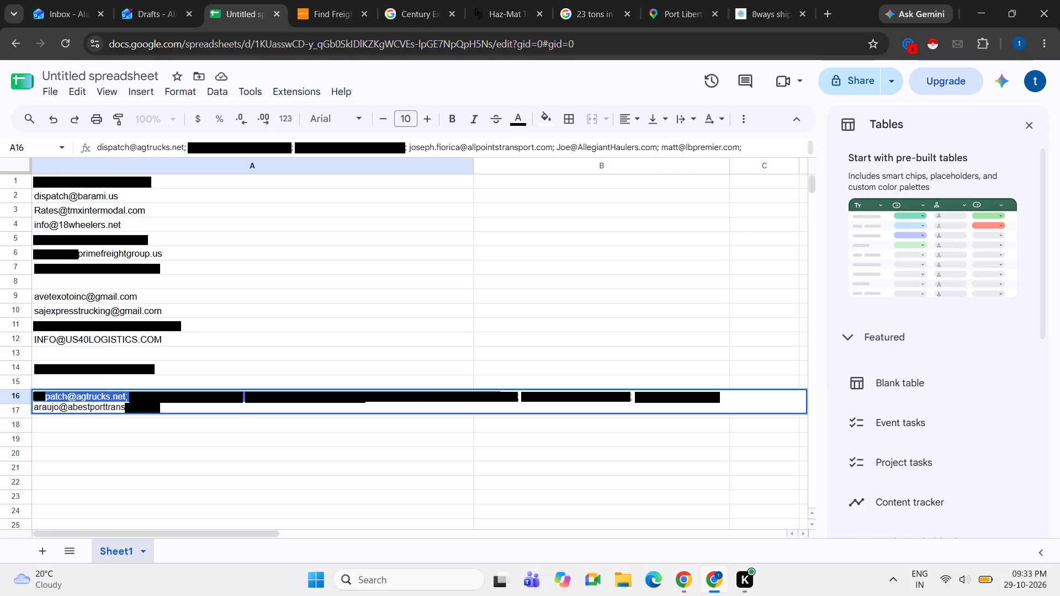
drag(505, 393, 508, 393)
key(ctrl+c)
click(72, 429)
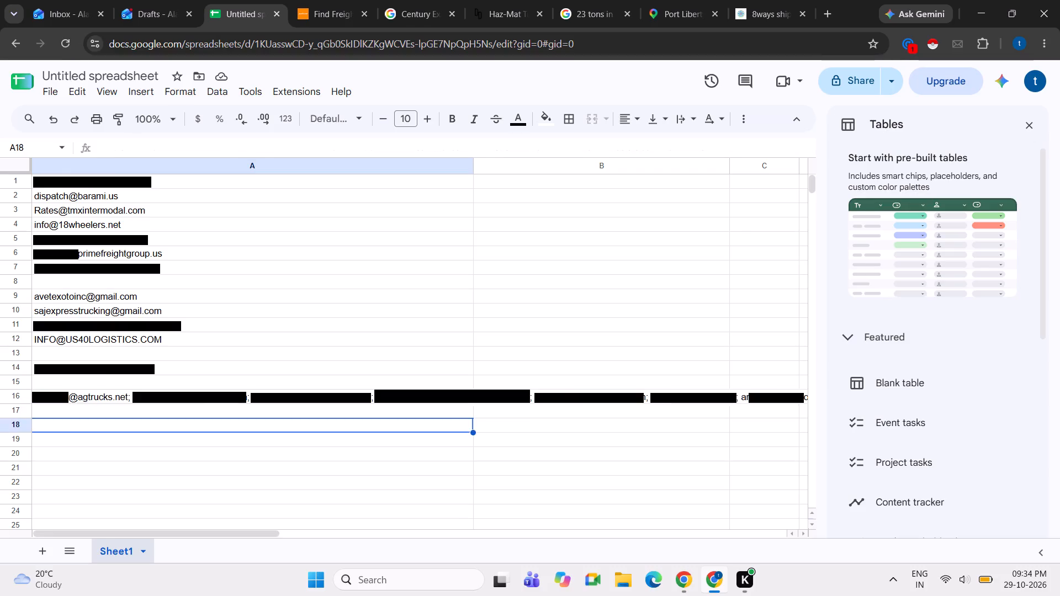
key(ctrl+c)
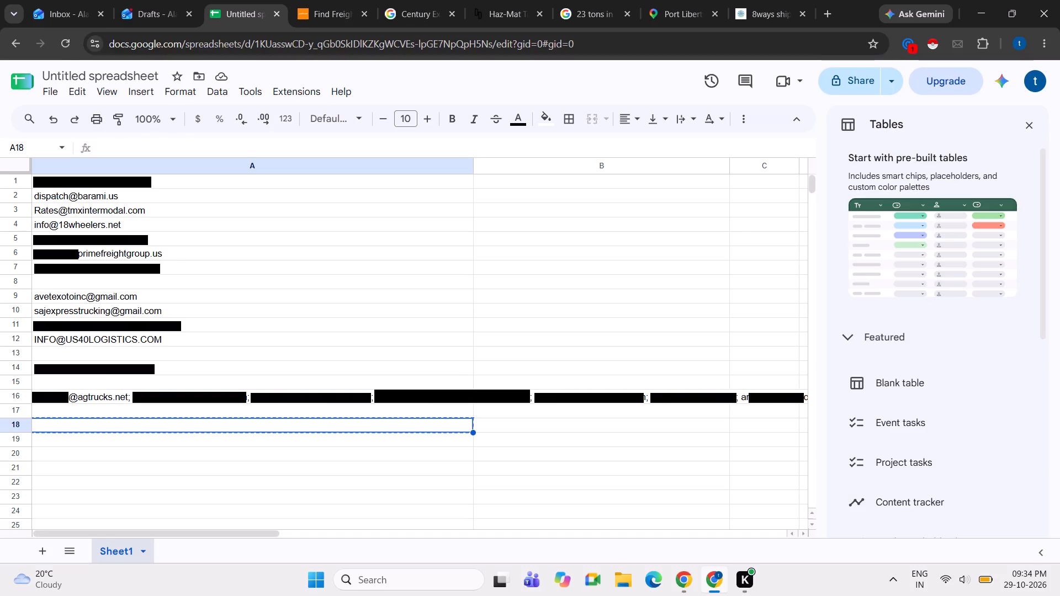
Copy the first four carrier email addresses within cell A16, from the agtrucks contact through the allpointstransport contact.
click(39, 393)
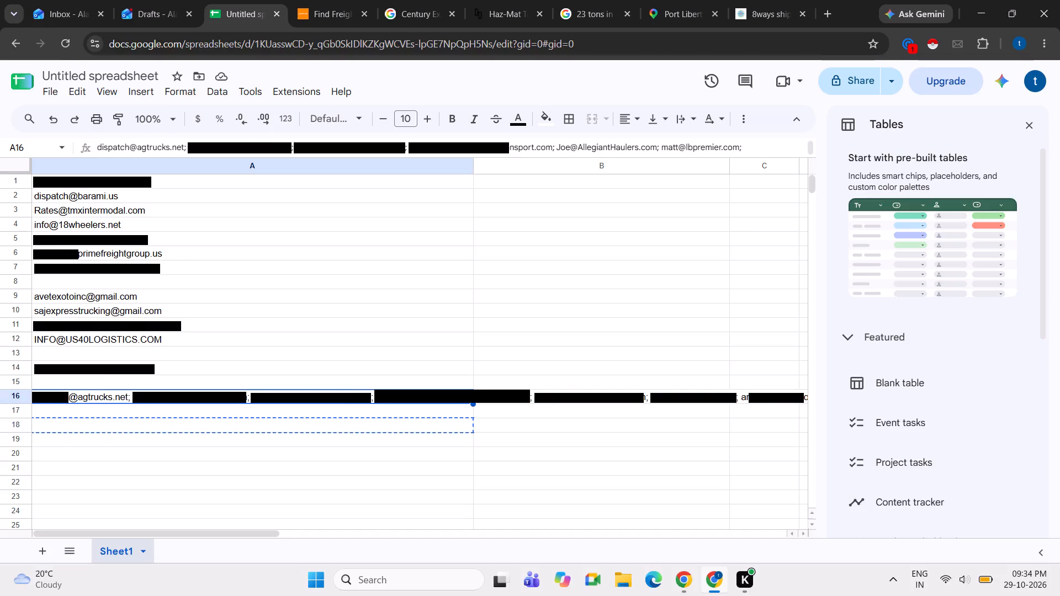
double_click(44, 396)
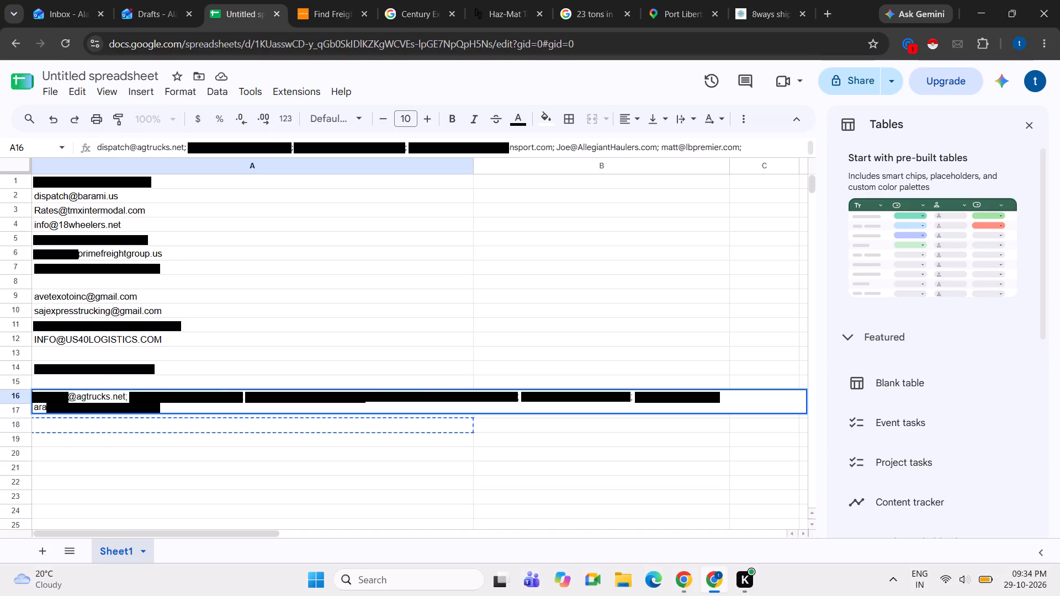
drag(36, 396, 66, 394)
click(37, 402)
drag(33, 394, 39, 395)
drag(34, 396, 123, 399)
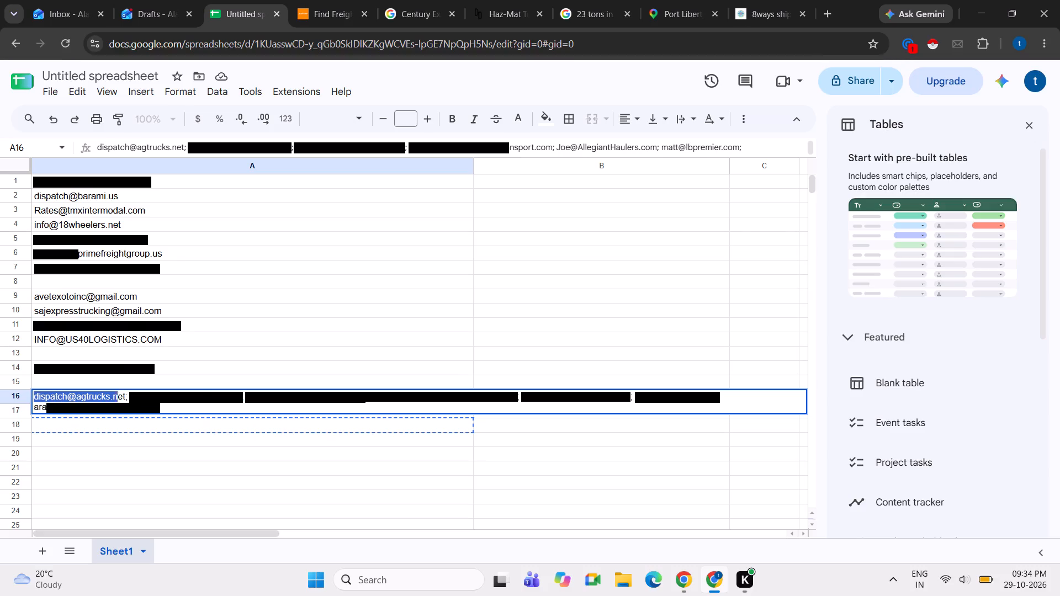
drag(123, 399, 401, 397)
drag(401, 397, 510, 385)
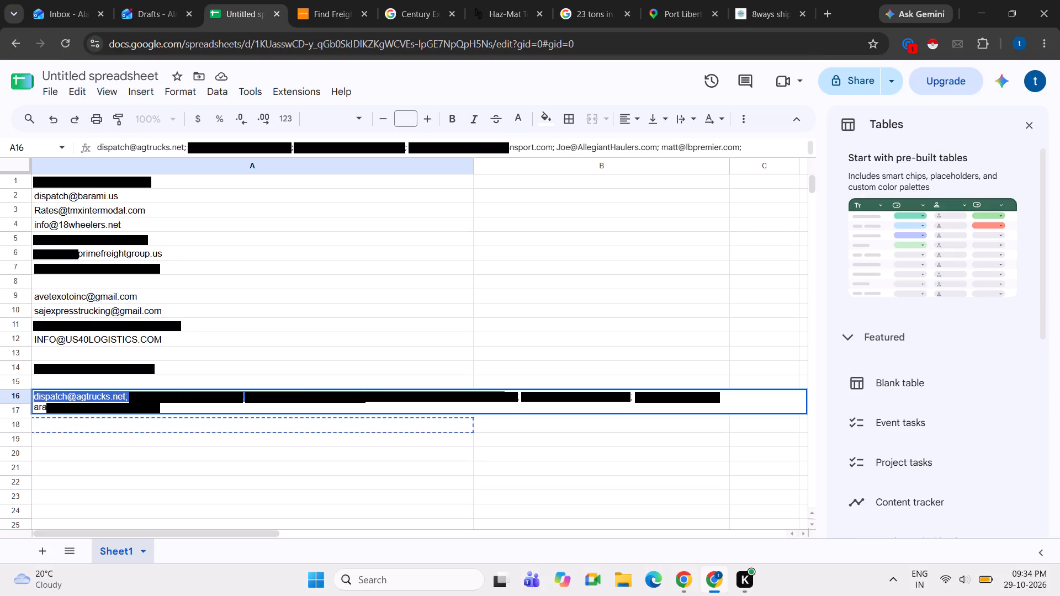
drag(510, 385, 515, 385)
key(ctrl+c)
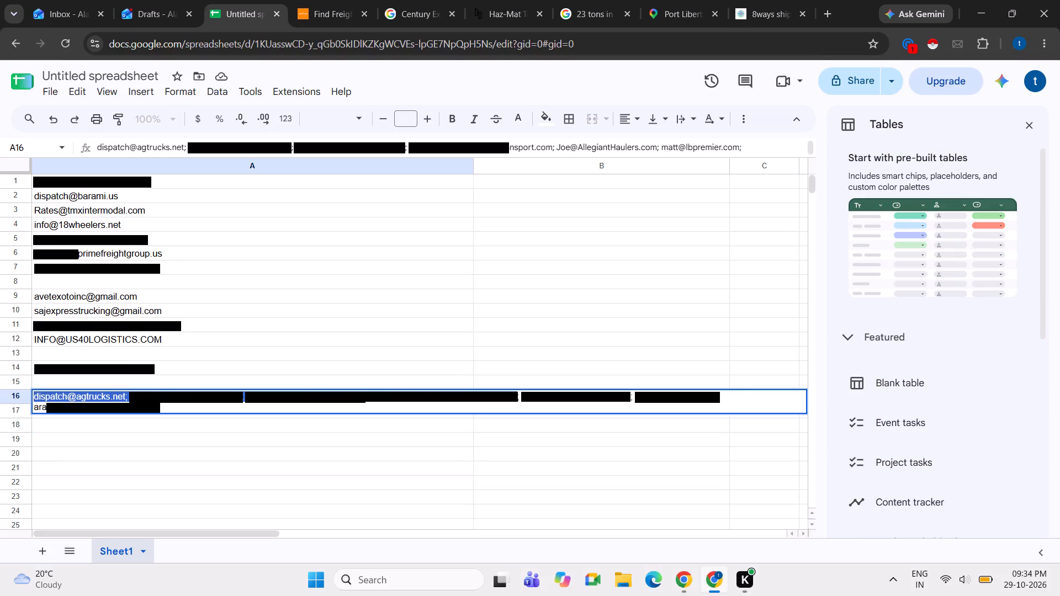
Paste the copied group of four carrier email addresses into cell A19.
click(57, 440)
key(ctrl+v)
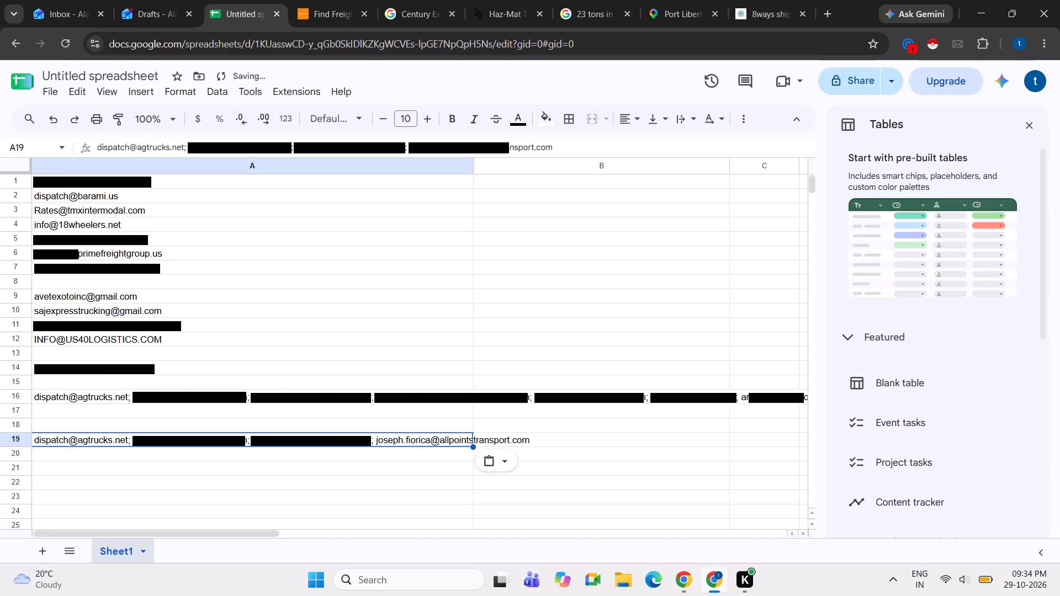
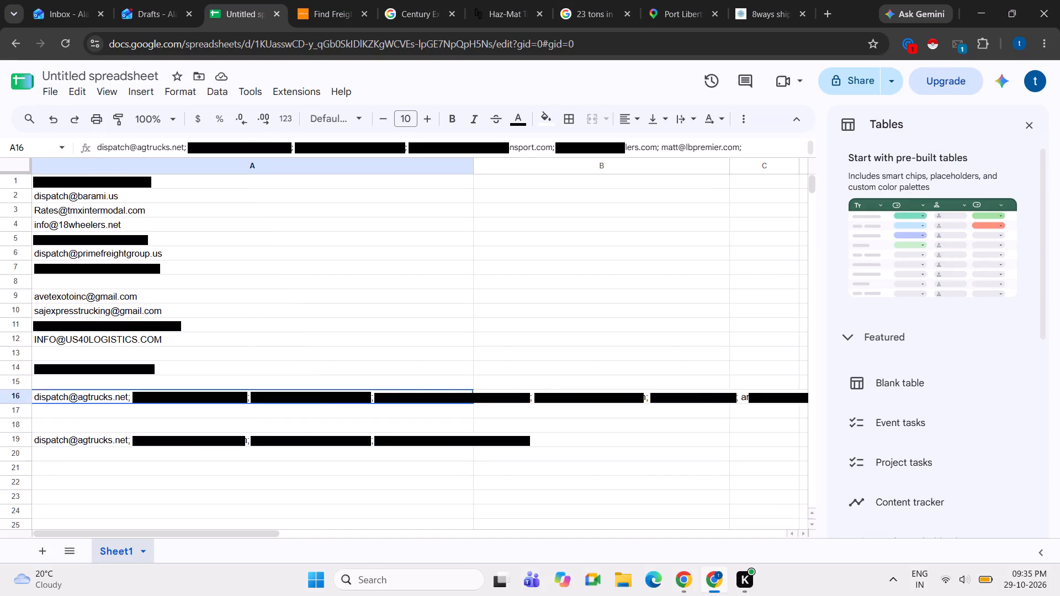
Open the carrier email list in cell A16 for editing at the start of the fifth address.
click(522, 395)
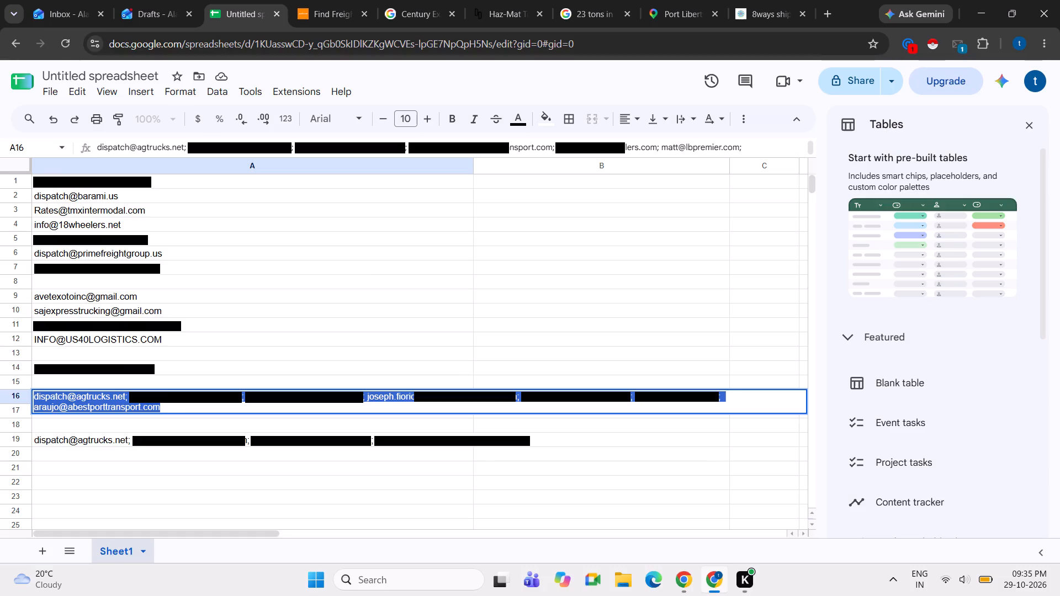
click(524, 395)
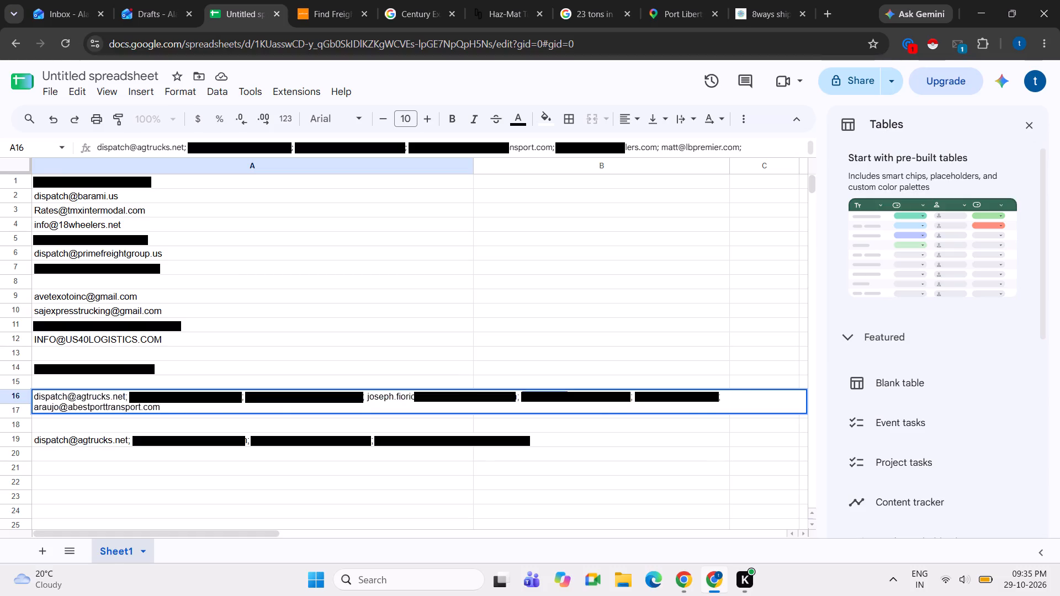
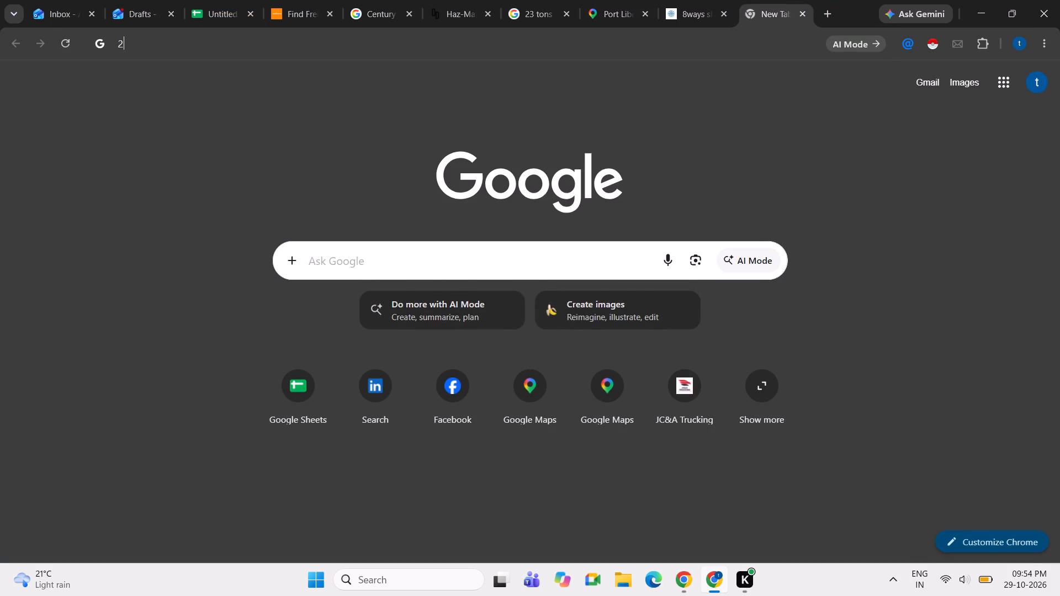
Search Google for "20f container legal weight".
text(f)
key(space)
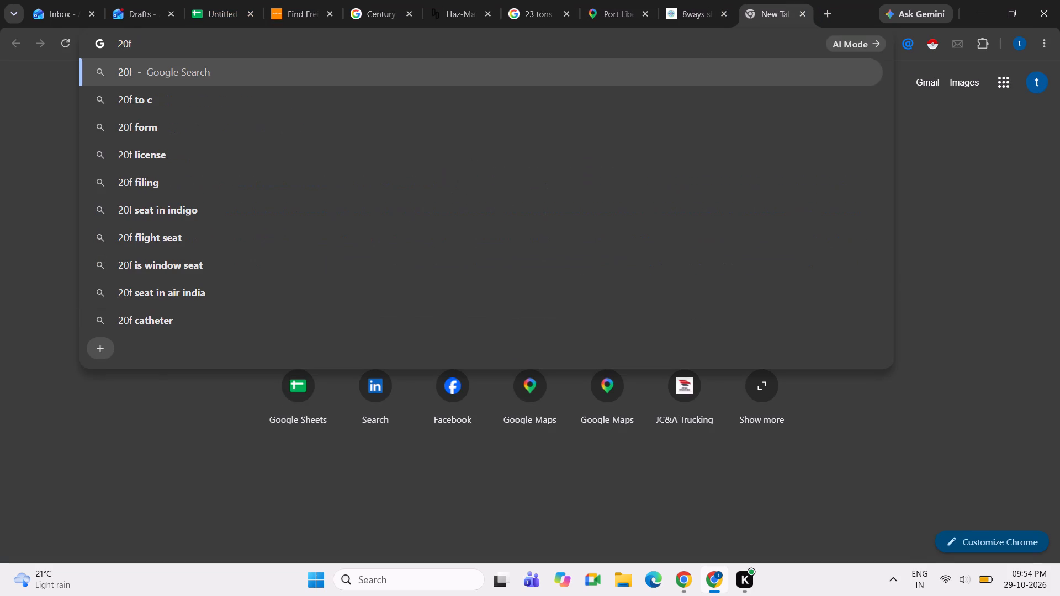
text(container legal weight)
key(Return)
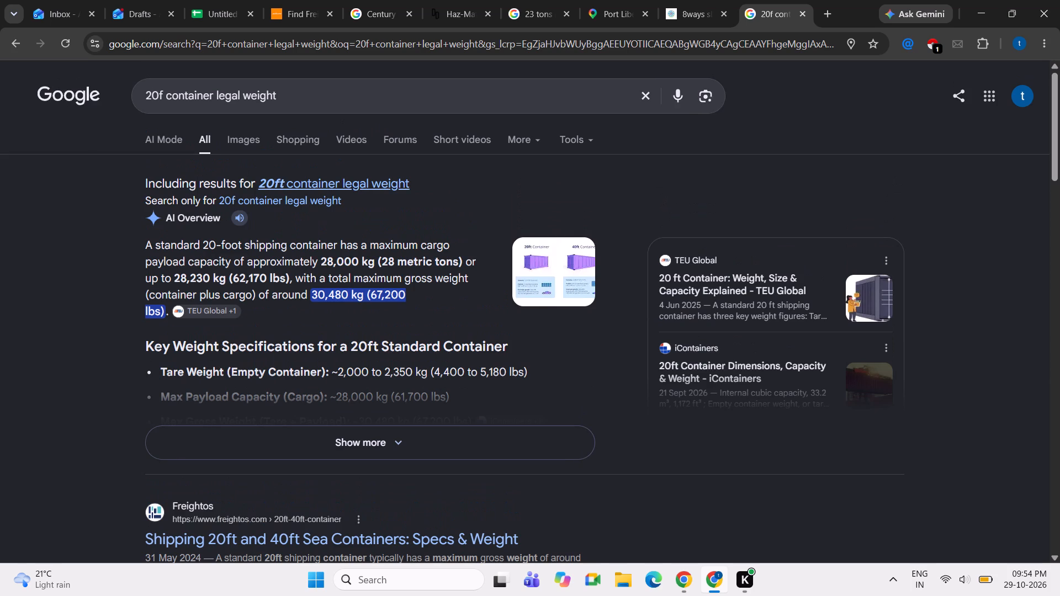
Refine the Google search to "20f container legal weight in US".
click(334, 99)
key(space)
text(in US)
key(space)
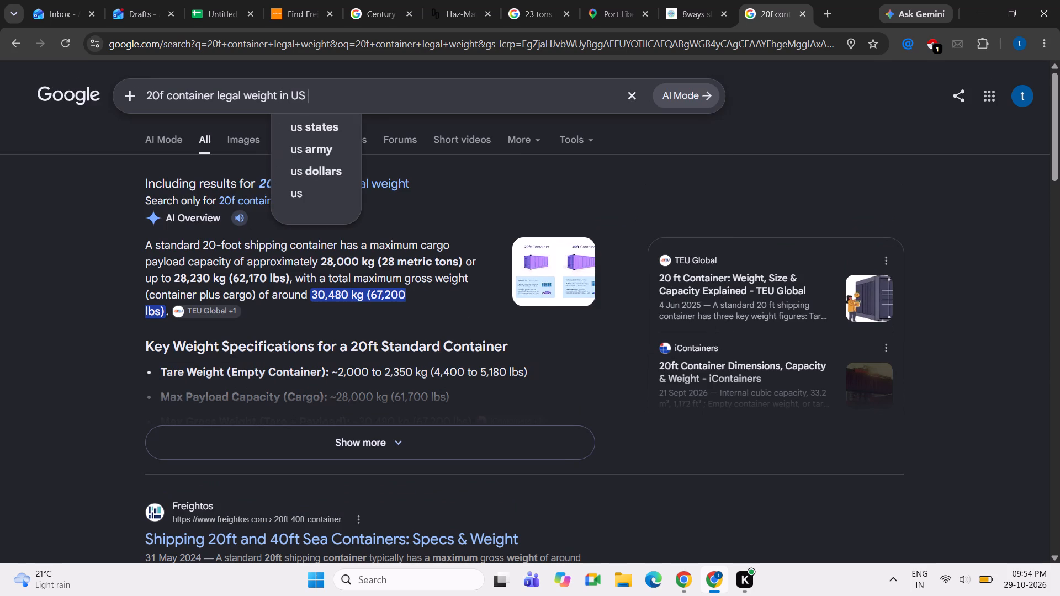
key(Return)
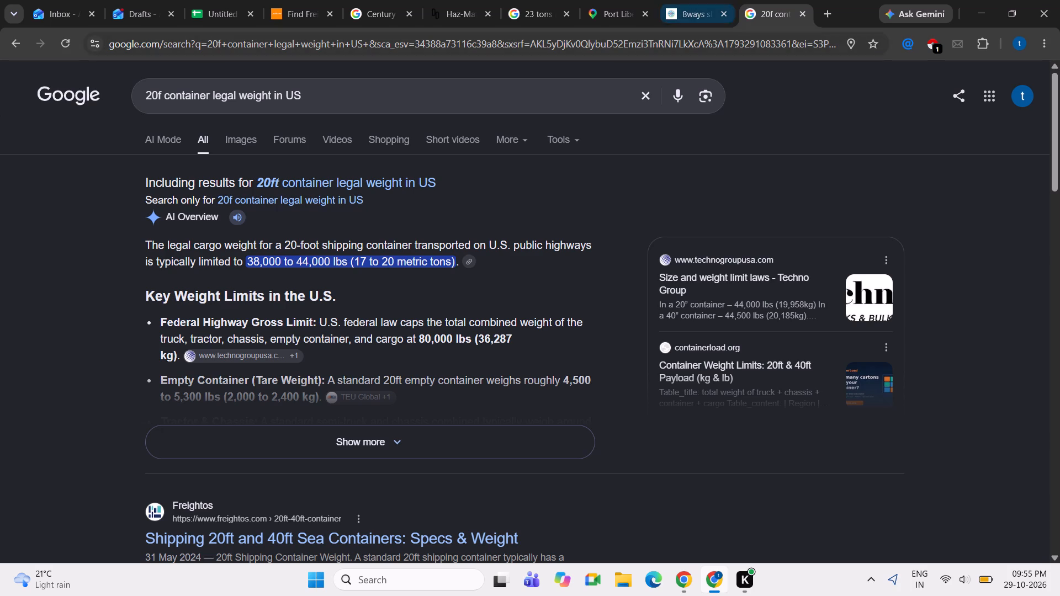
Go back to the "23 tons in lbs" conversion result to check the cargo weight in pounds.
click(530, 0)
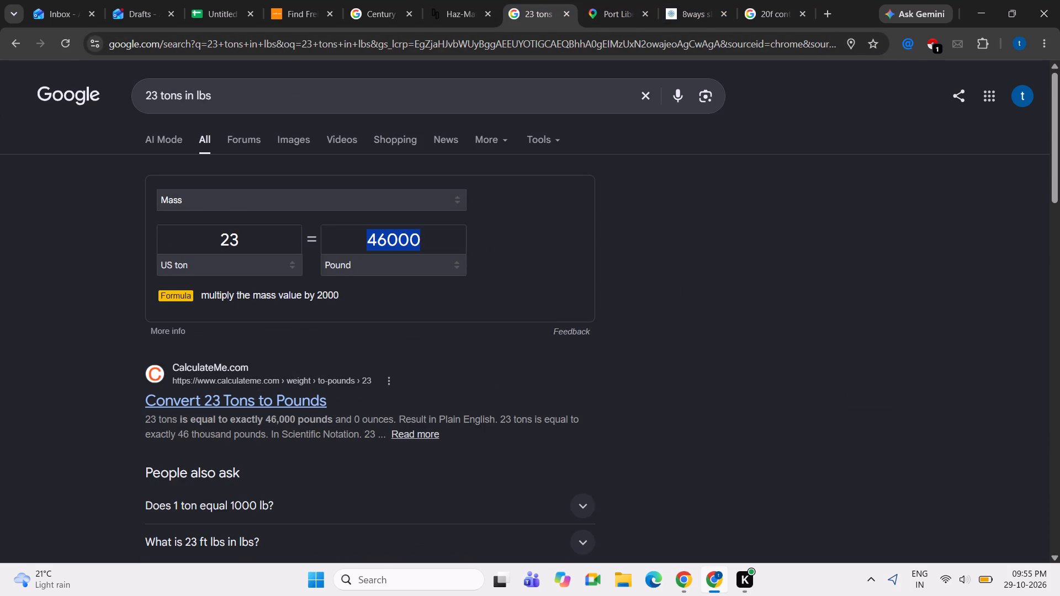
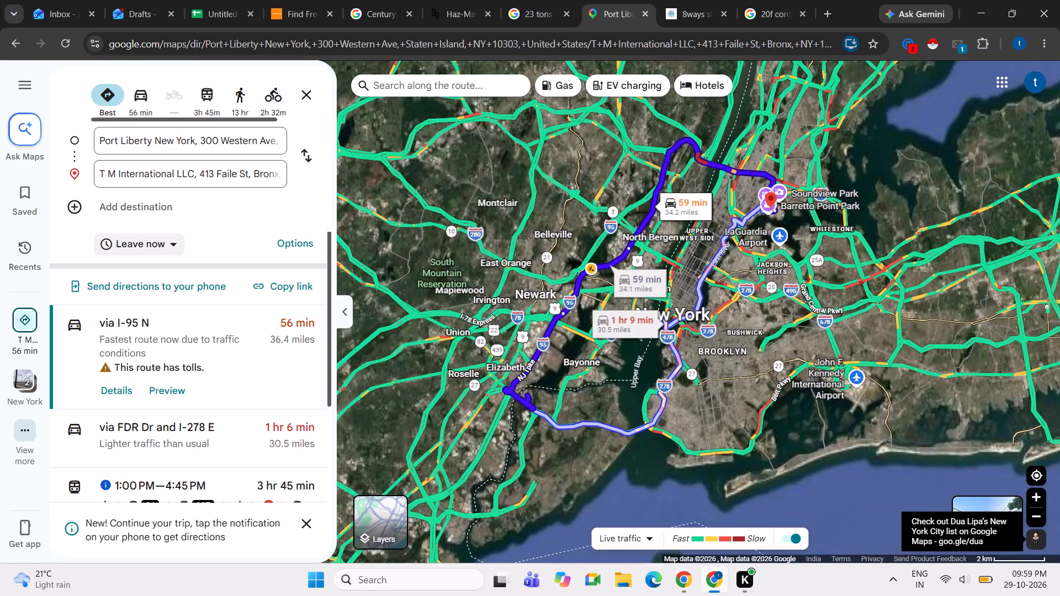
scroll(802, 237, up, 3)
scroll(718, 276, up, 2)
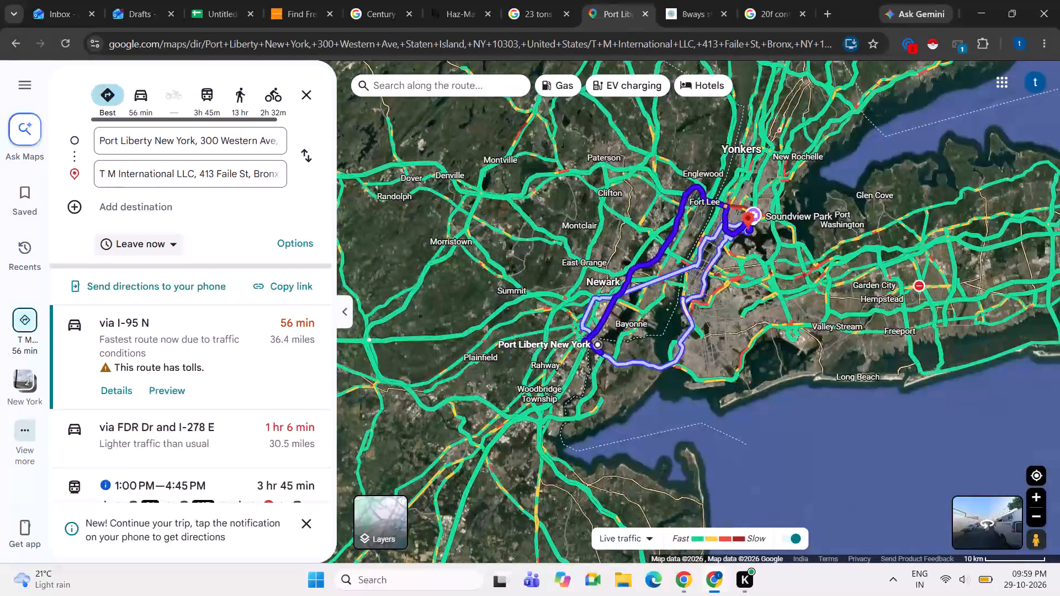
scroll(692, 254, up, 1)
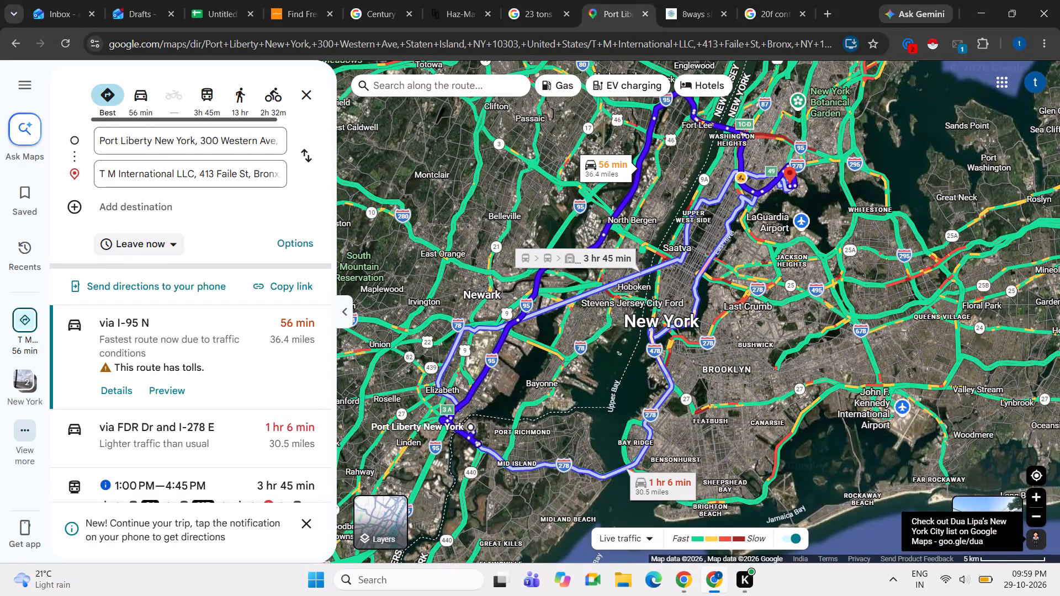
Compare the driving route via FDR Dr and I-278 E with the one via I-95 N.
click(729, 219)
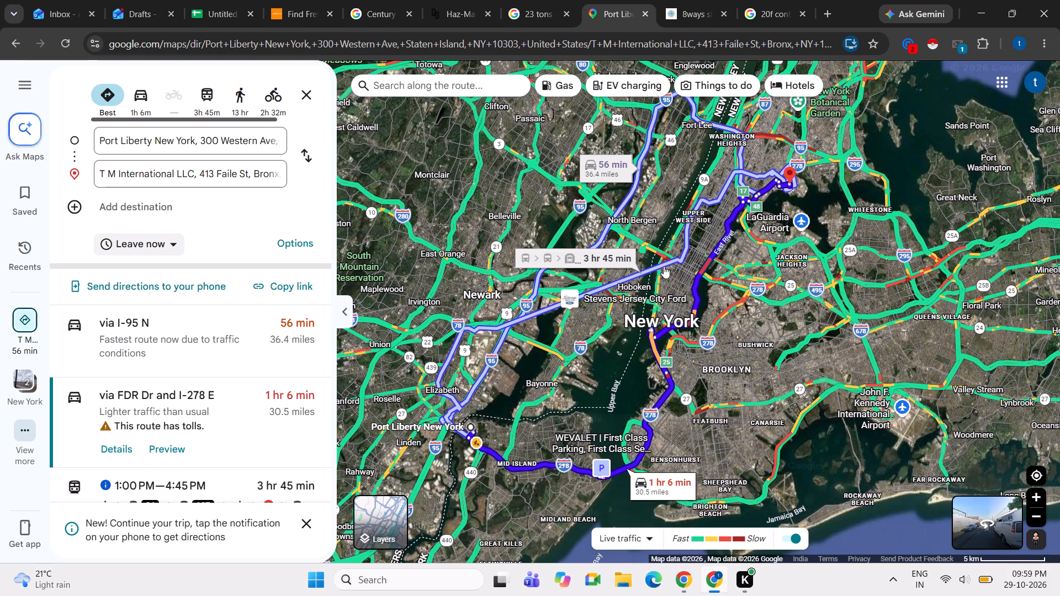
click(250, 329)
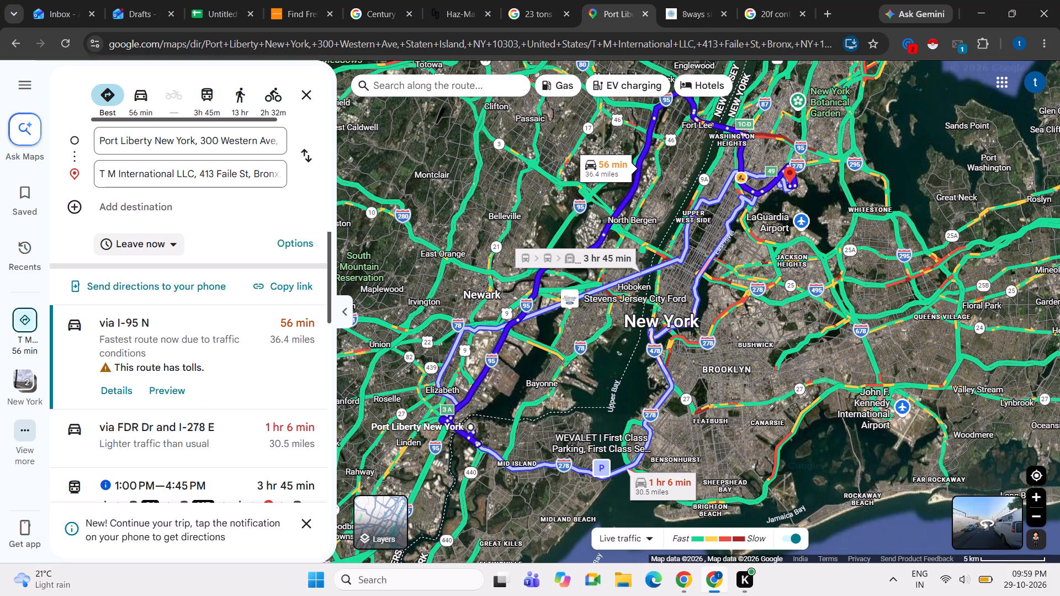
Examine the Bronx end of the route, around T M International LLC on Faile St in Hunts Point.
drag(704, 156, 683, 252)
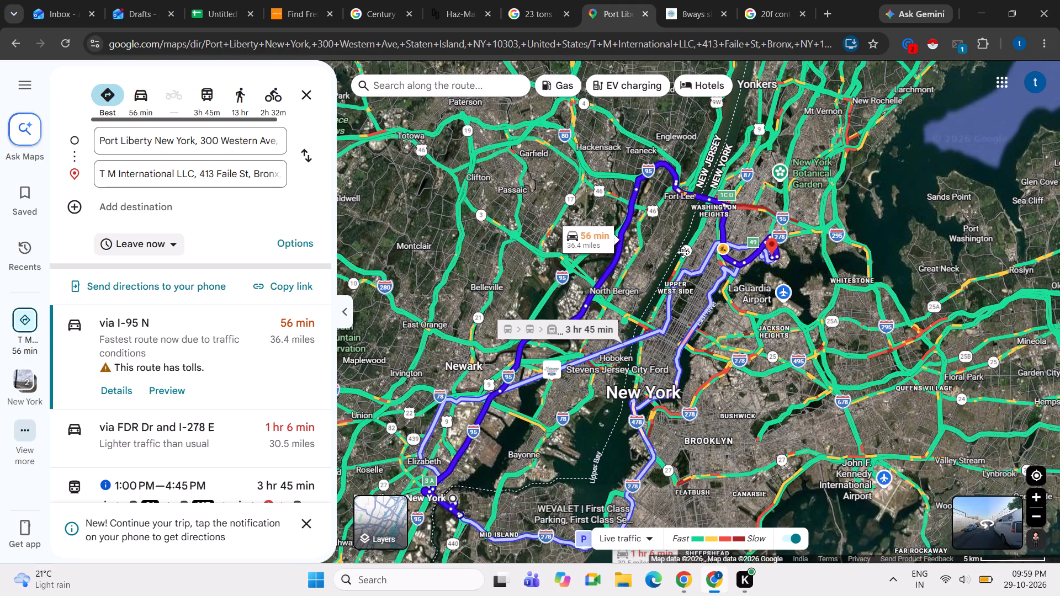
drag(683, 252, 713, 272)
scroll(783, 292, up, 3)
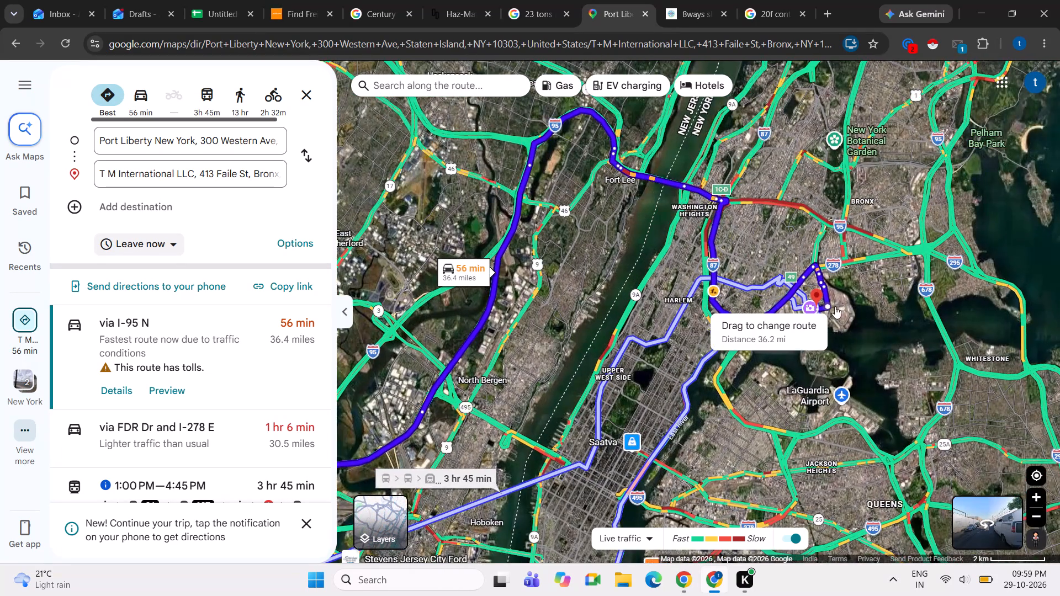
scroll(835, 306, up, 6)
scroll(792, 335, up, 2)
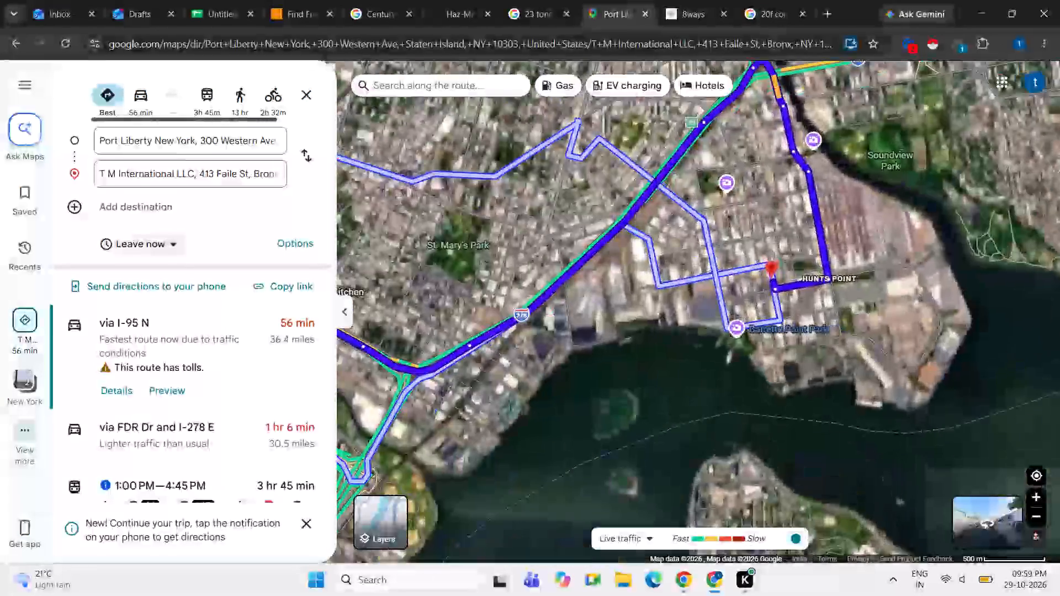
scroll(778, 315, up, 4)
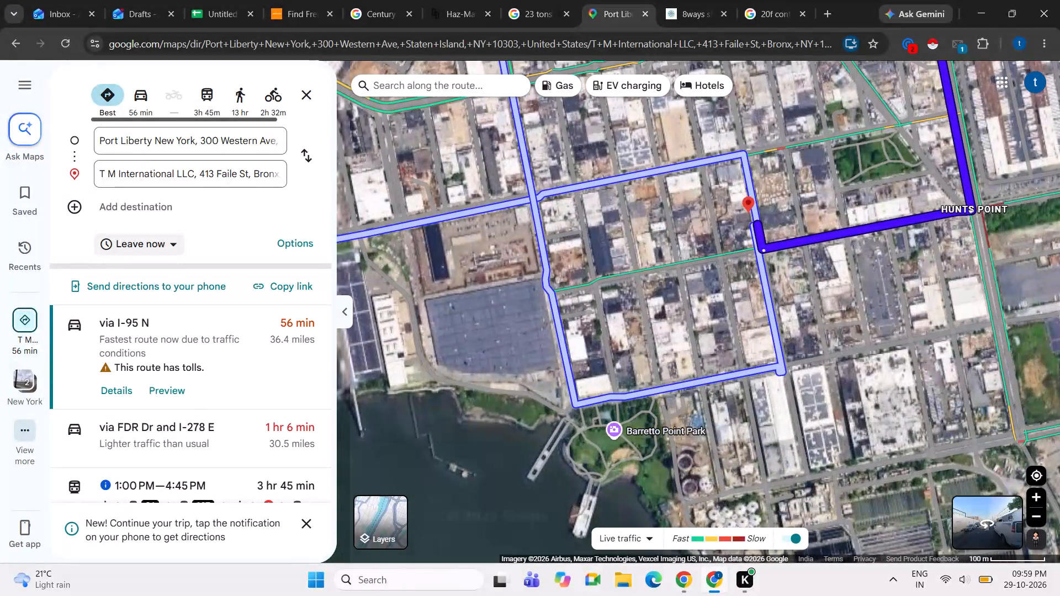
scroll(778, 275, down, 1)
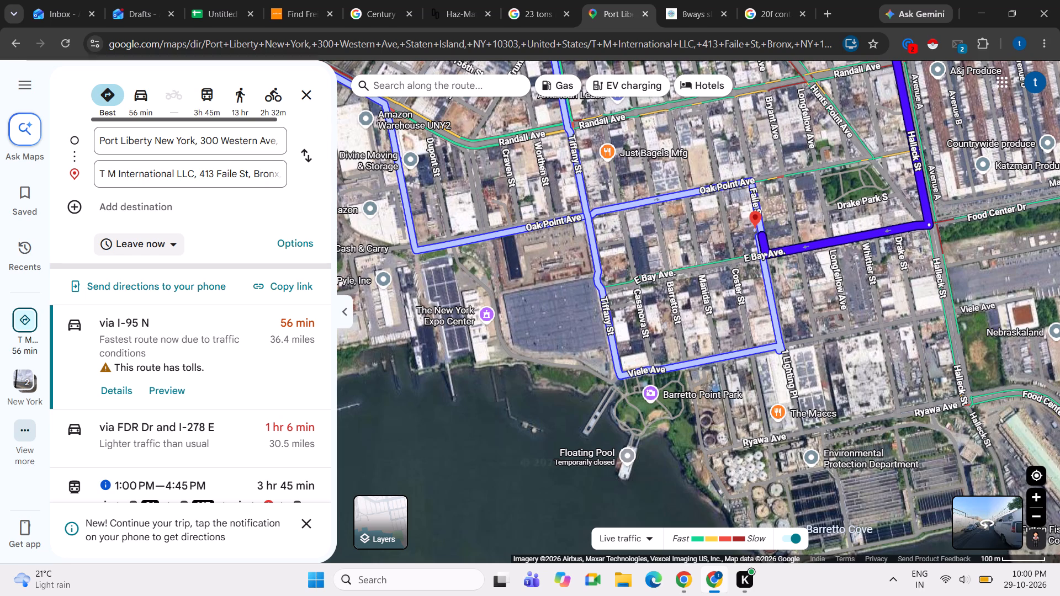
Examine the Port Liberty New York container terminal on Staten Island at the other end of the route.
scroll(778, 275, down, 6)
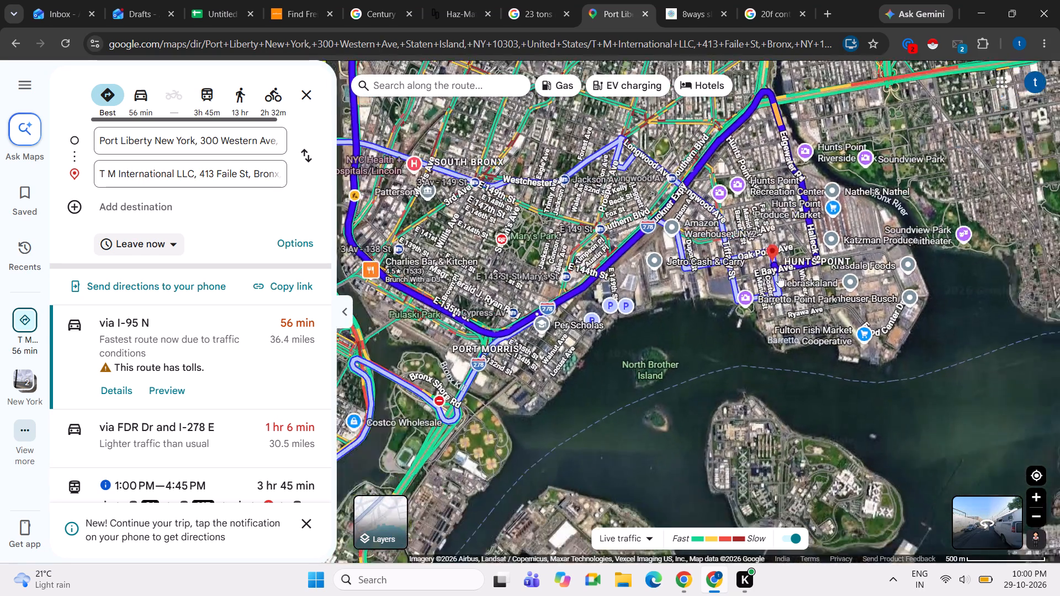
scroll(778, 275, down, 5)
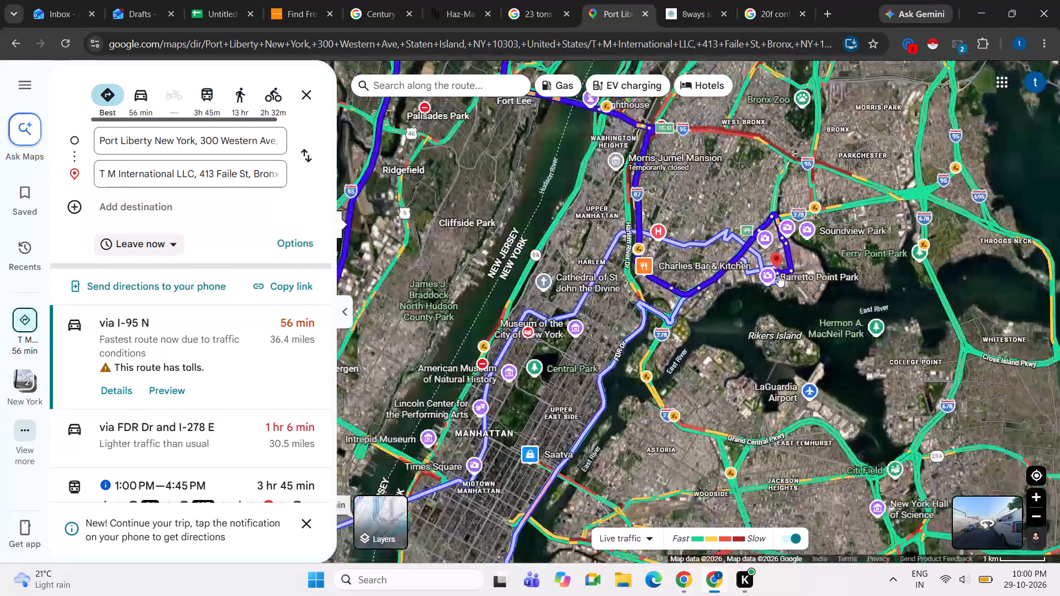
scroll(778, 275, down, 3)
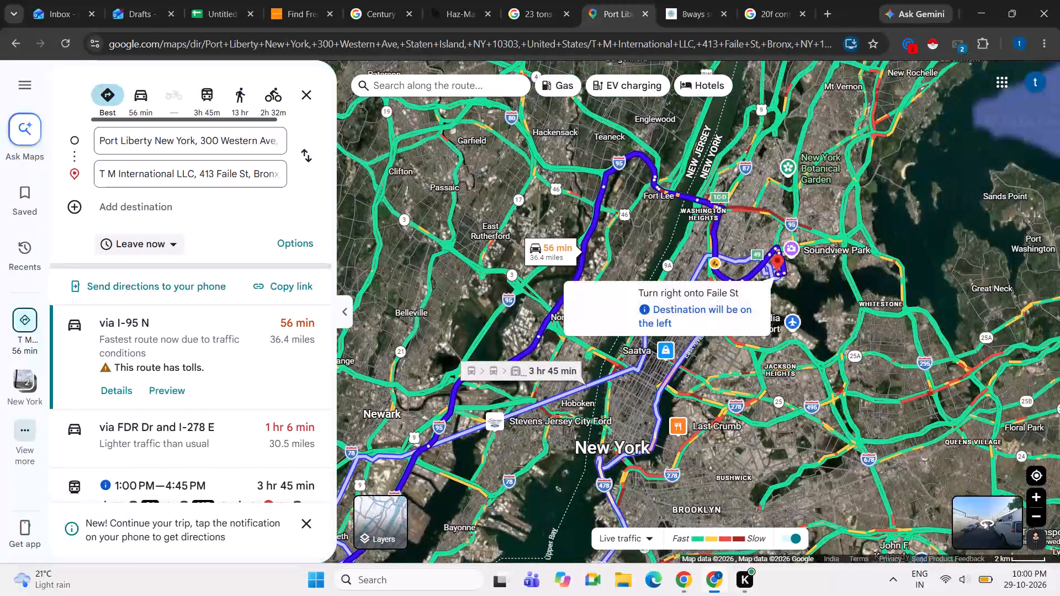
scroll(777, 279, down, 1)
scroll(543, 318, down, 3)
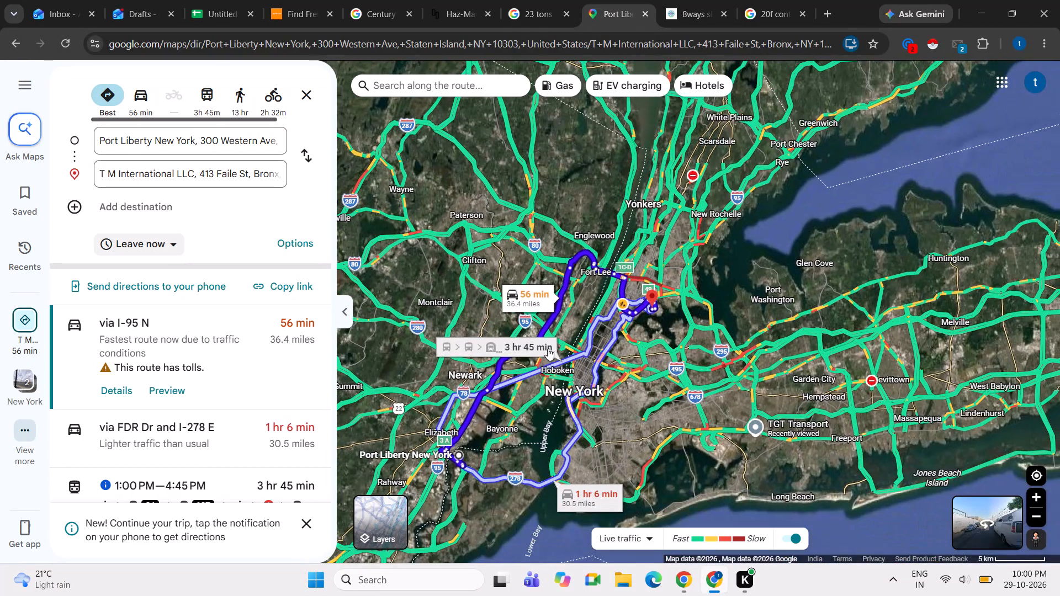
drag(518, 473, 608, 351)
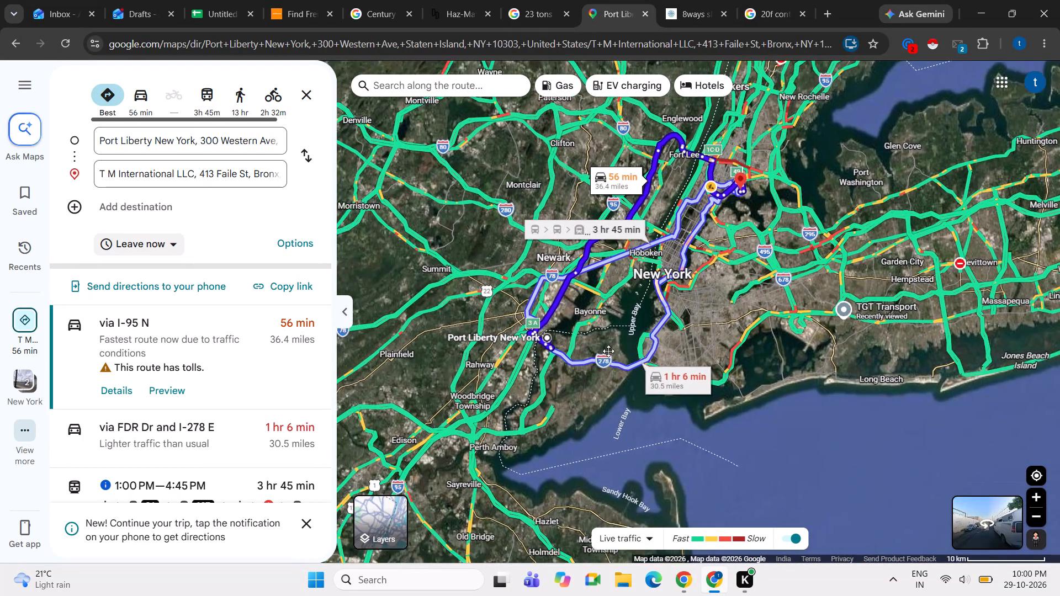
drag(608, 351, 619, 338)
scroll(553, 328, up, 4)
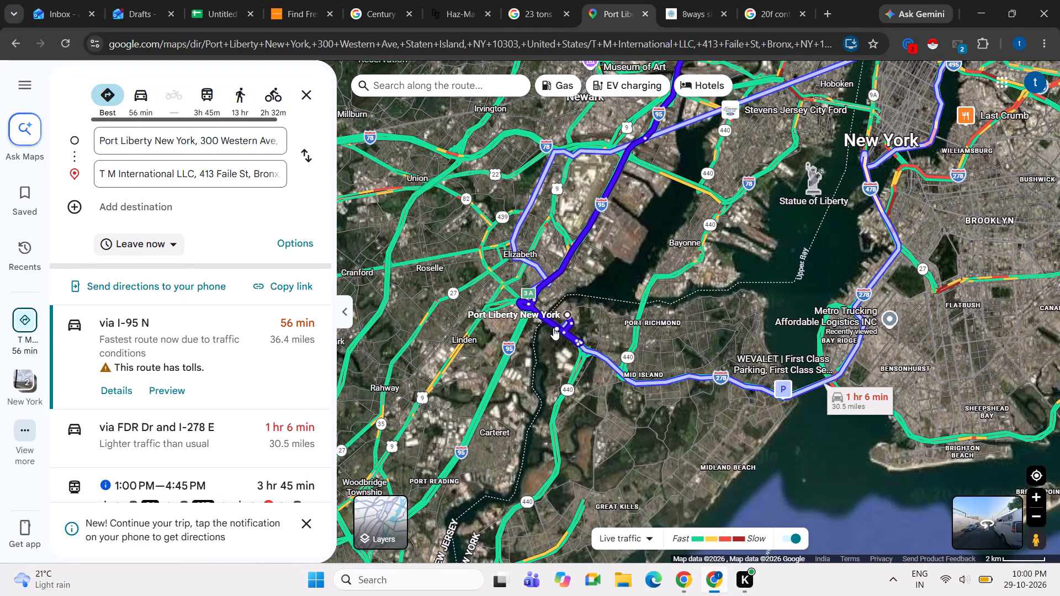
scroll(553, 328, up, 4)
scroll(609, 283, up, 3)
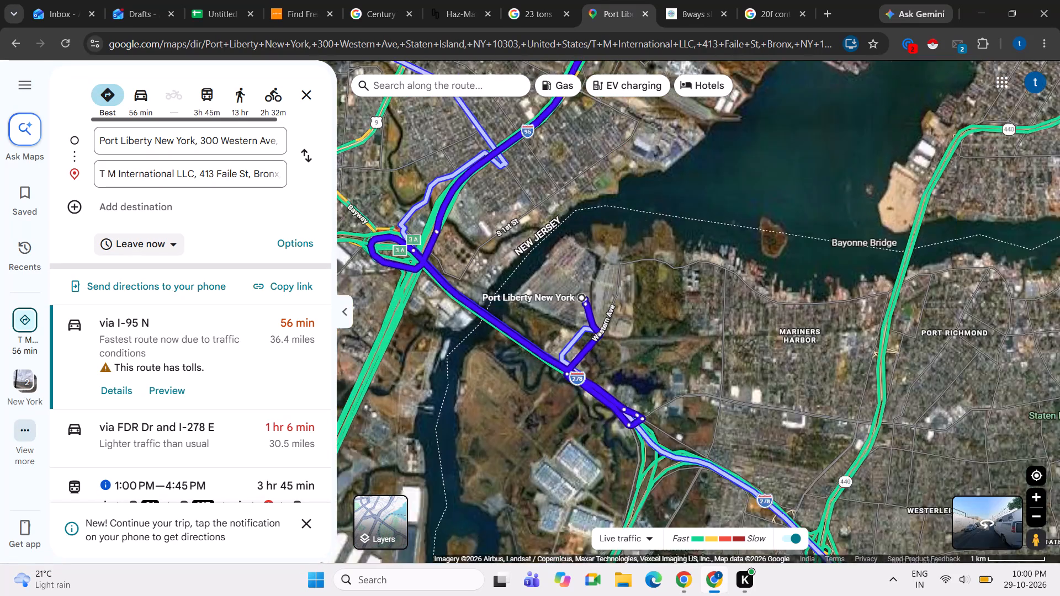
scroll(537, 274, up, 7)
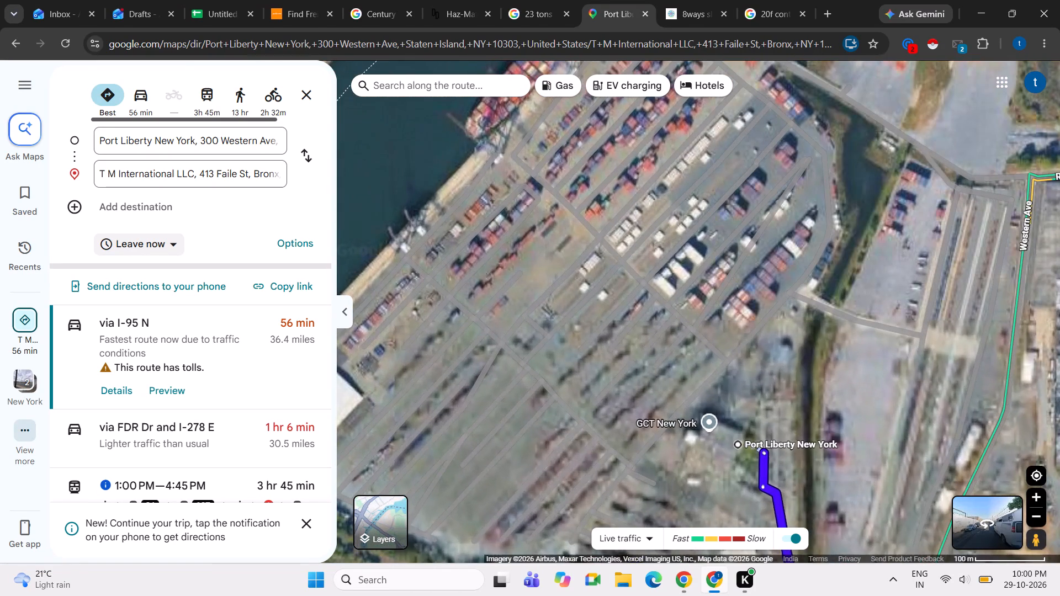
Examine the roads around the port and the I-278 route across Staten Island toward Brooklyn, including the nearby shoreline.
scroll(541, 274, down, 6)
scroll(650, 275, down, 1)
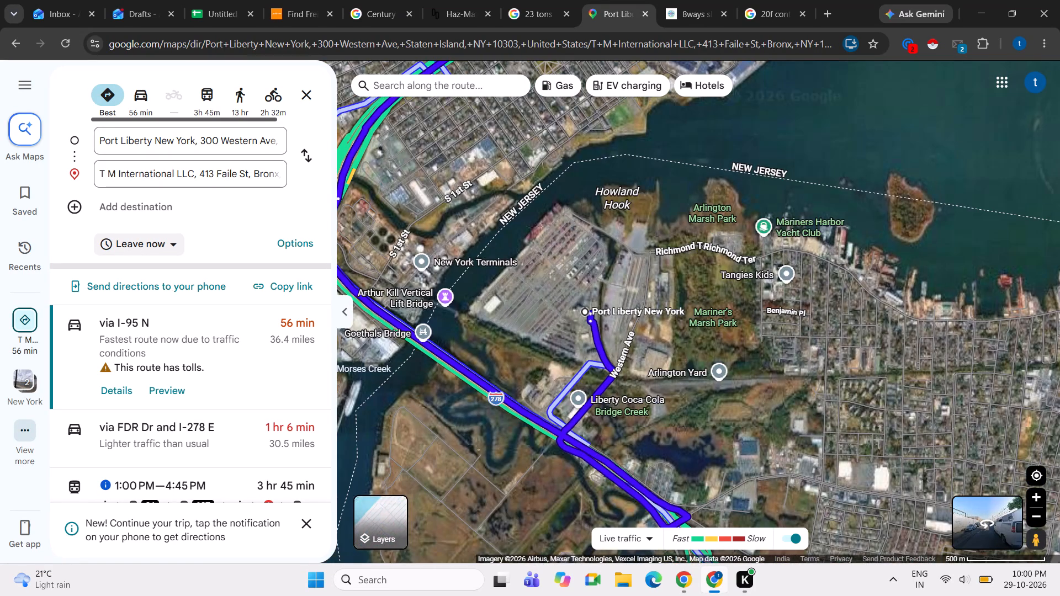
scroll(761, 297, down, 5)
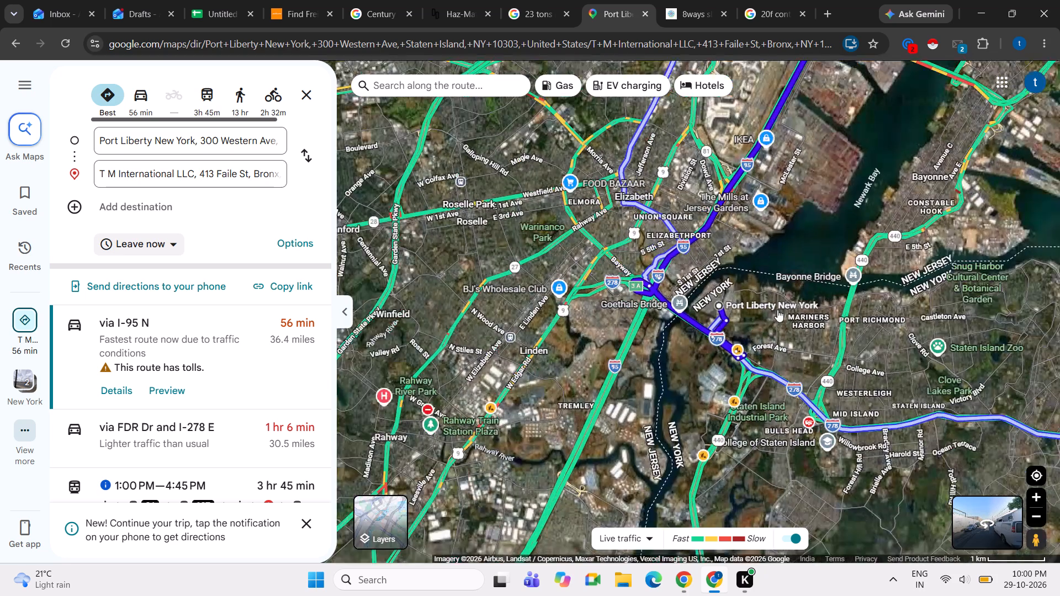
scroll(782, 321, down, 1)
scroll(914, 342, down, 2)
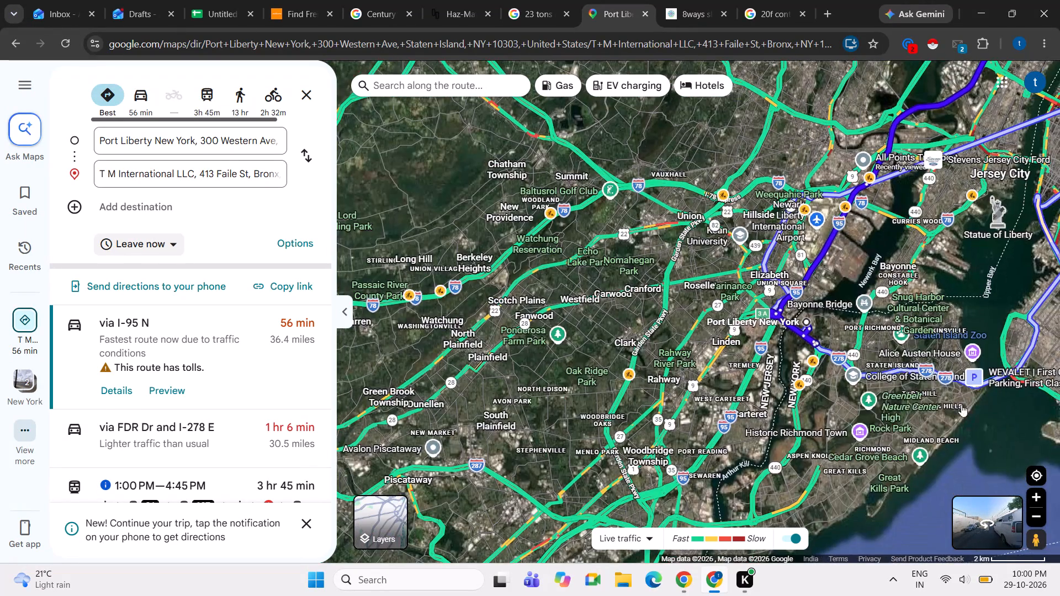
drag(997, 411, 767, 341)
scroll(767, 341, up, 1)
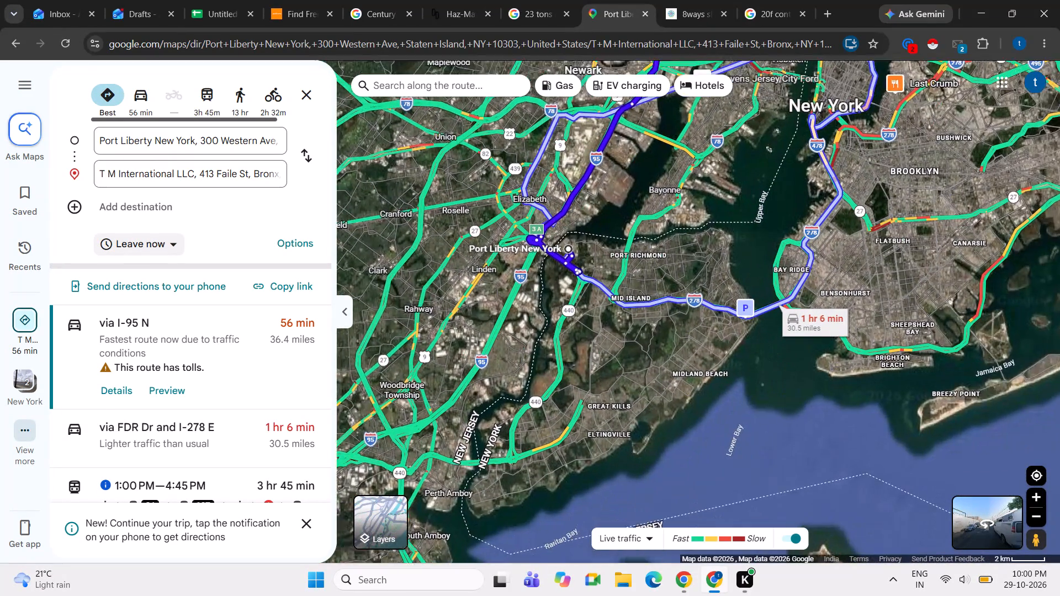
scroll(767, 341, up, 3)
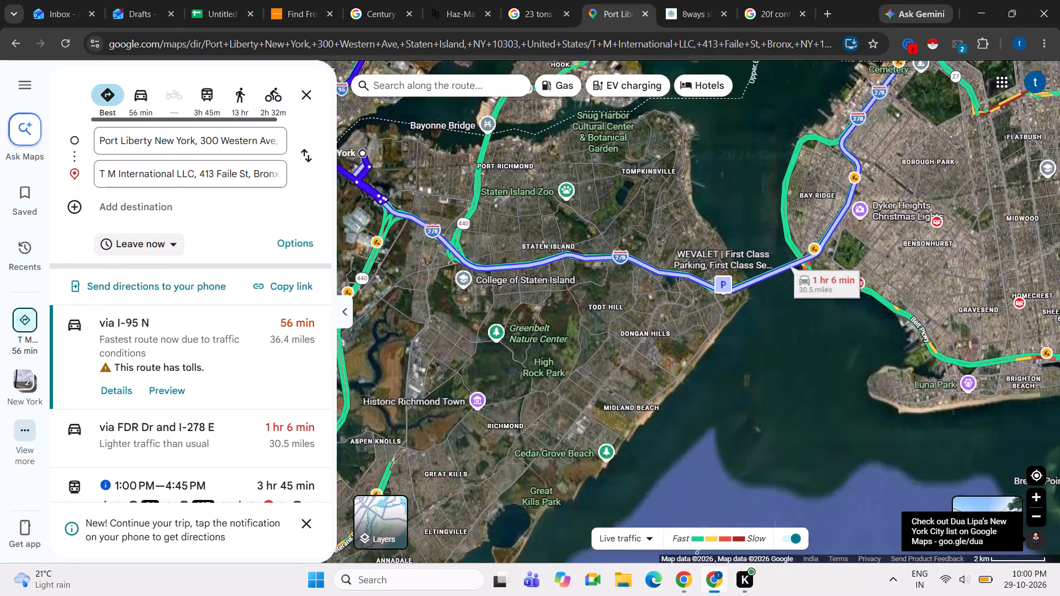
scroll(724, 352, up, 4)
scroll(716, 382, down, 1)
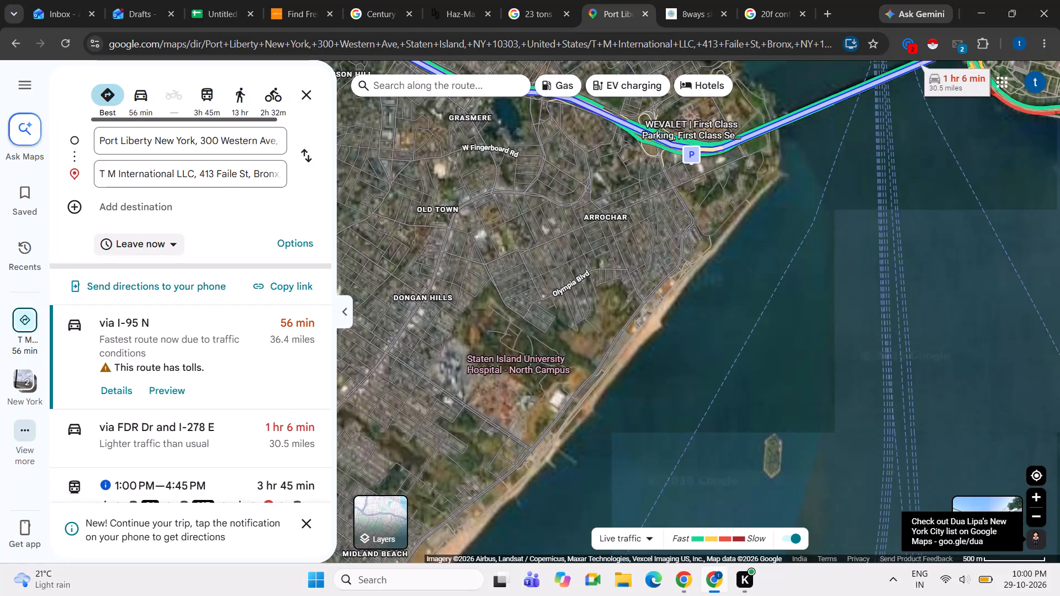
scroll(716, 382, down, 1)
scroll(716, 382, up, 3)
scroll(575, 275, up, 3)
scroll(598, 219, up, 3)
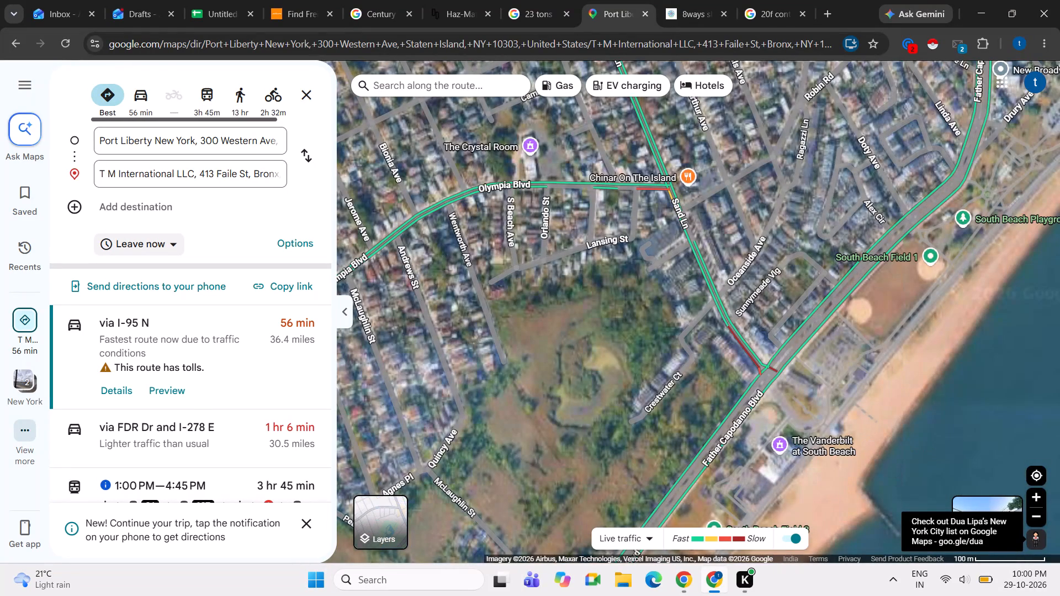
scroll(598, 219, down, 7)
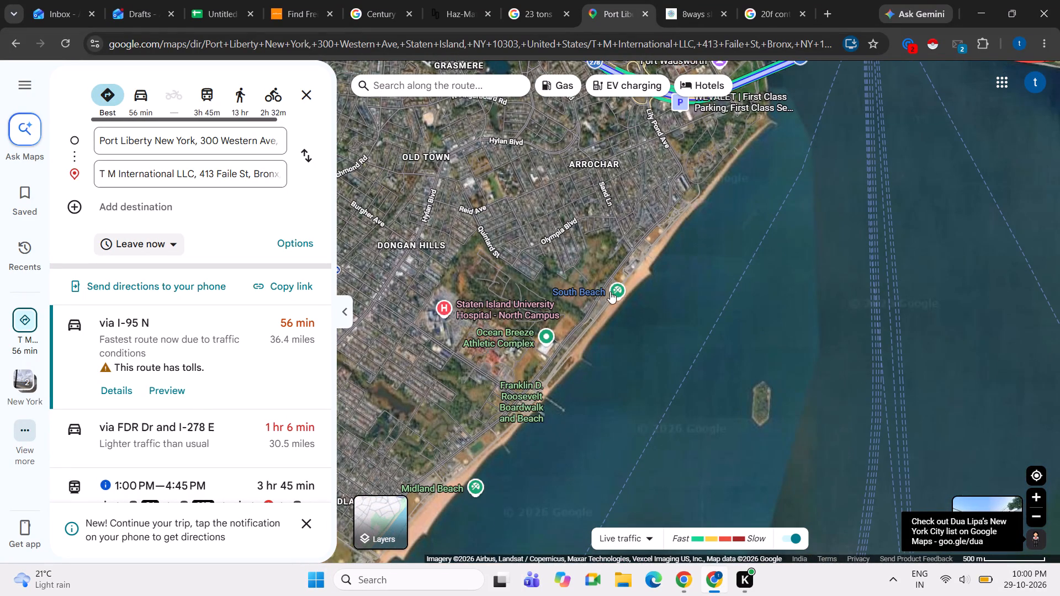
scroll(617, 275, down, 2)
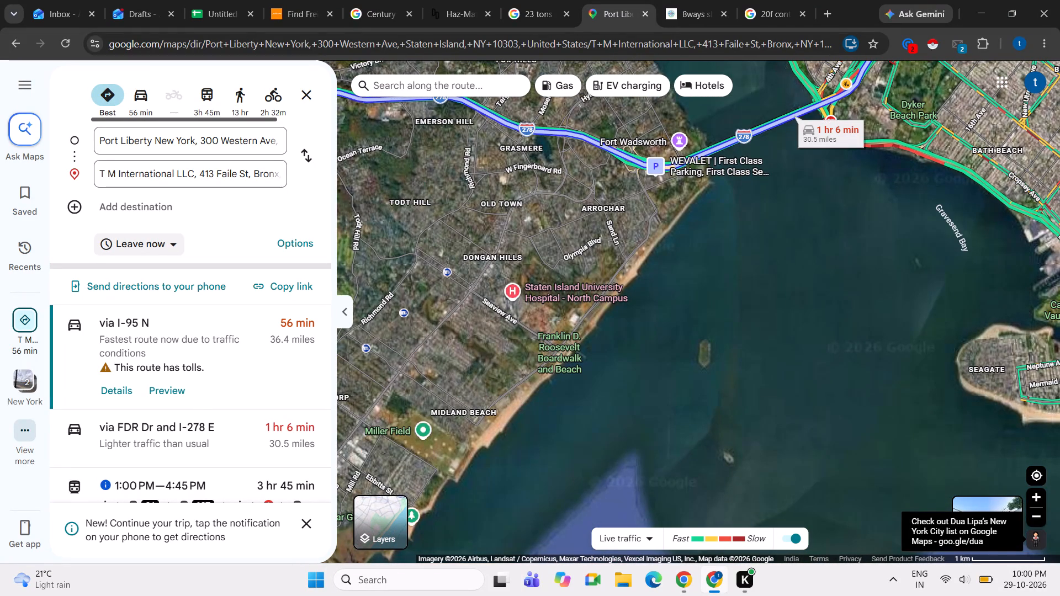
scroll(640, 300, down, 3)
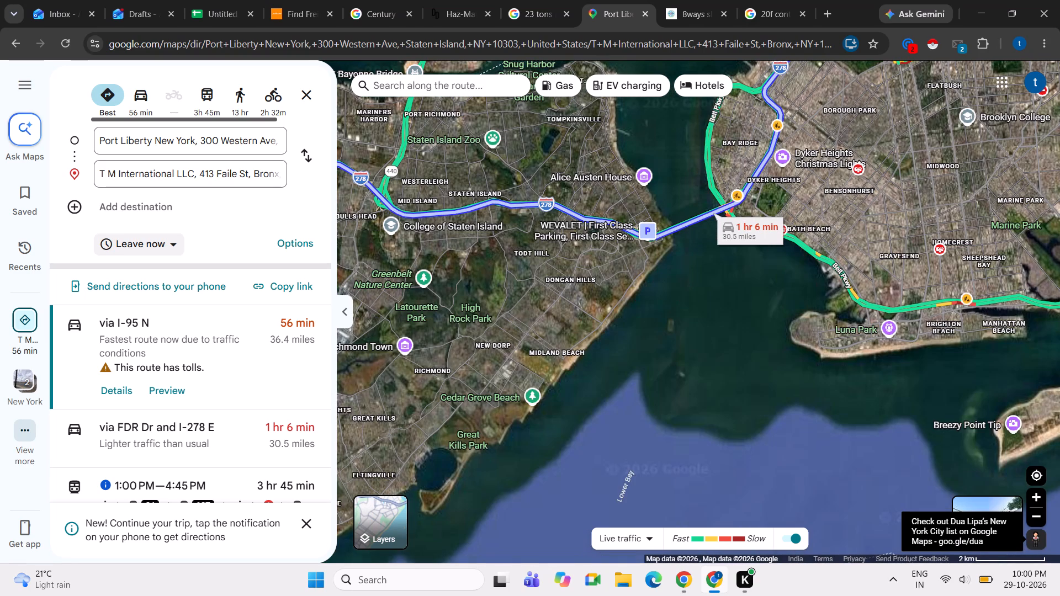
drag(664, 308, 690, 386)
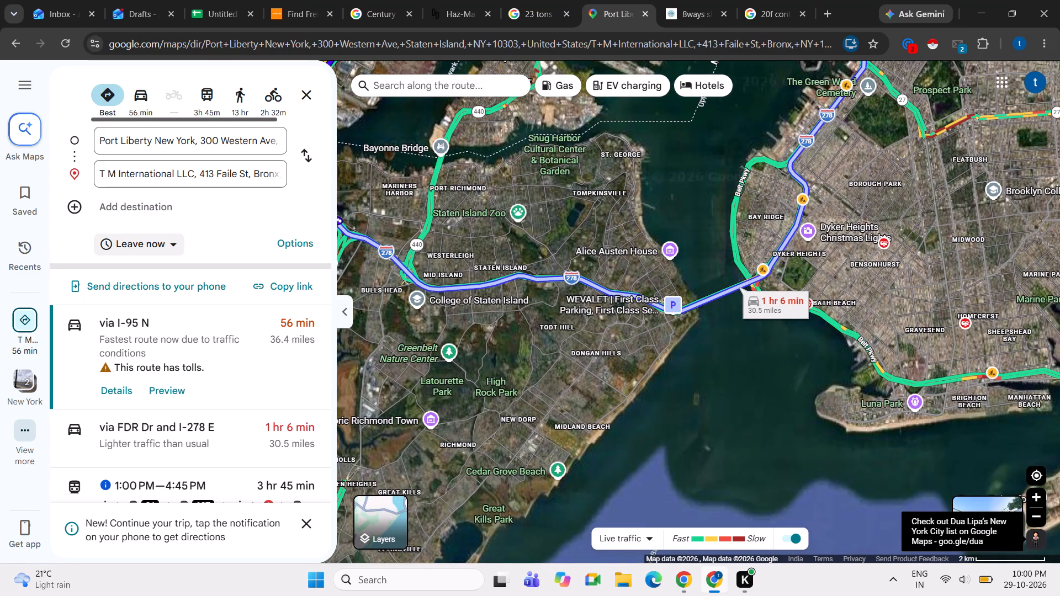